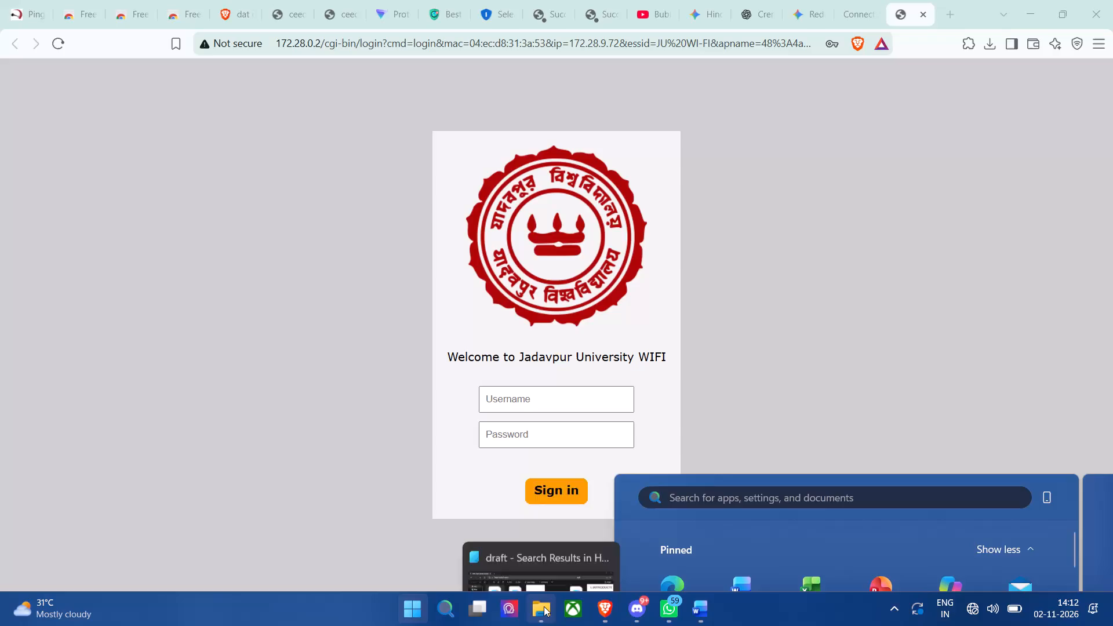
Launch Microsoft Word and create a new blank document.
click(773, 490)
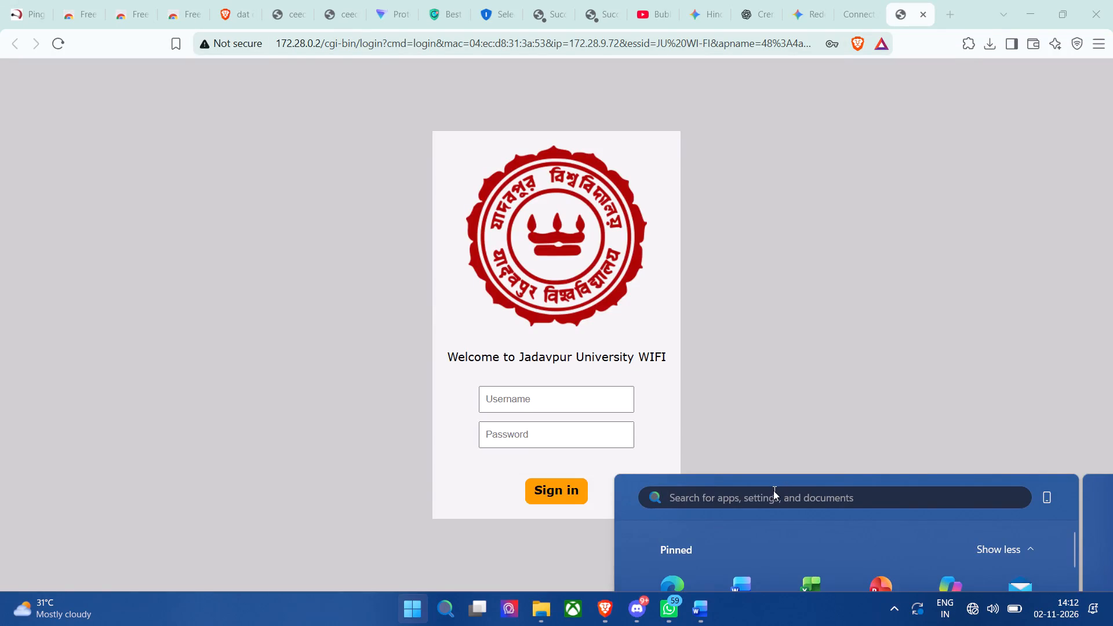
click(413, 415)
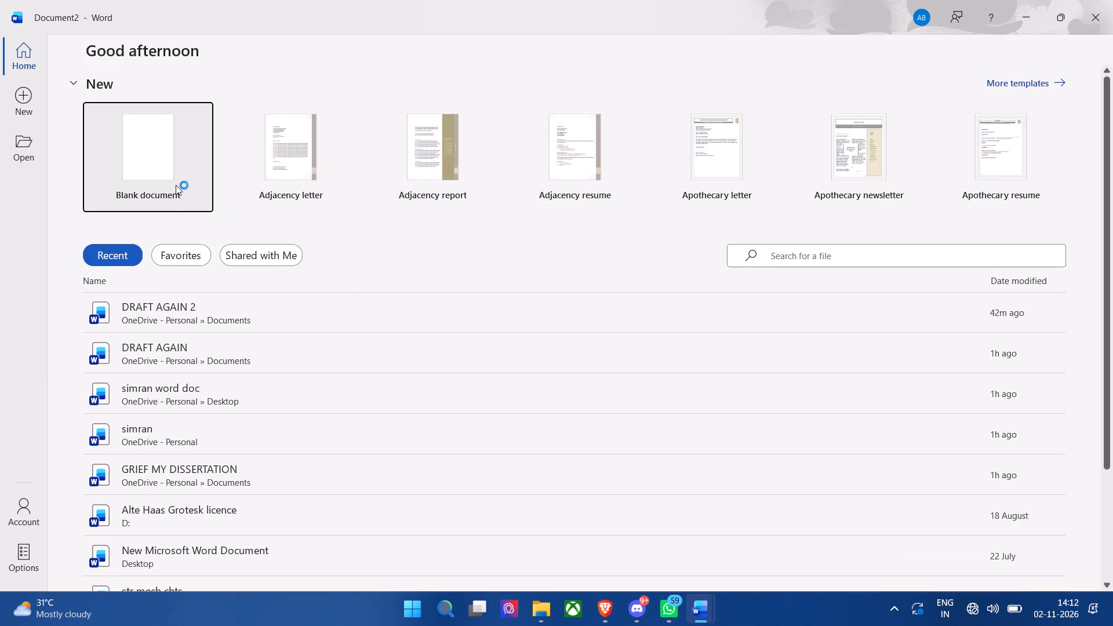
click(176, 185)
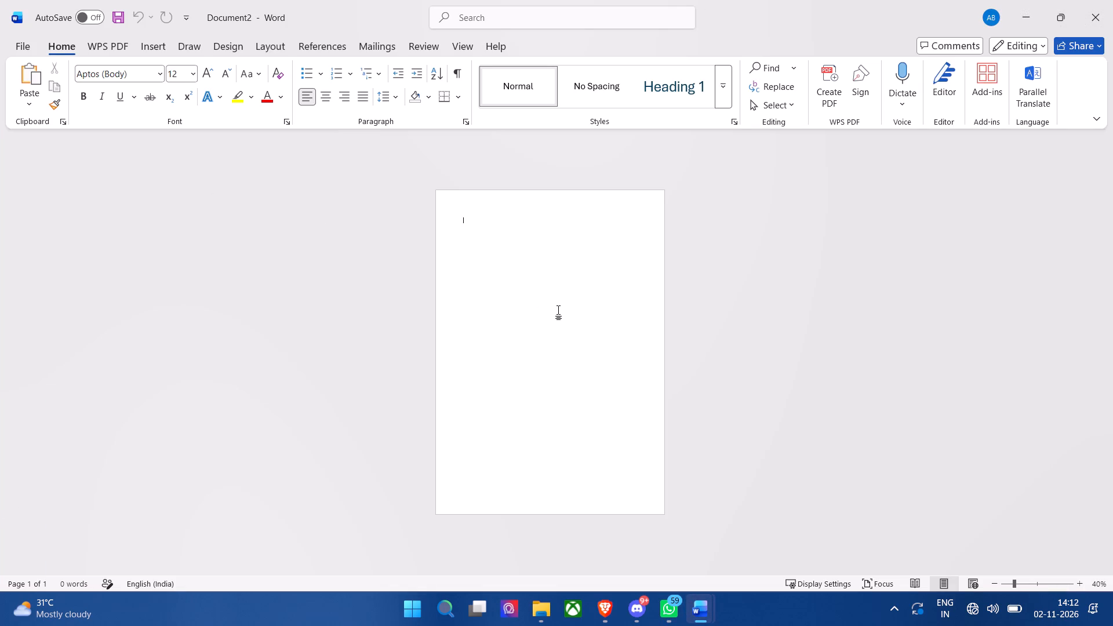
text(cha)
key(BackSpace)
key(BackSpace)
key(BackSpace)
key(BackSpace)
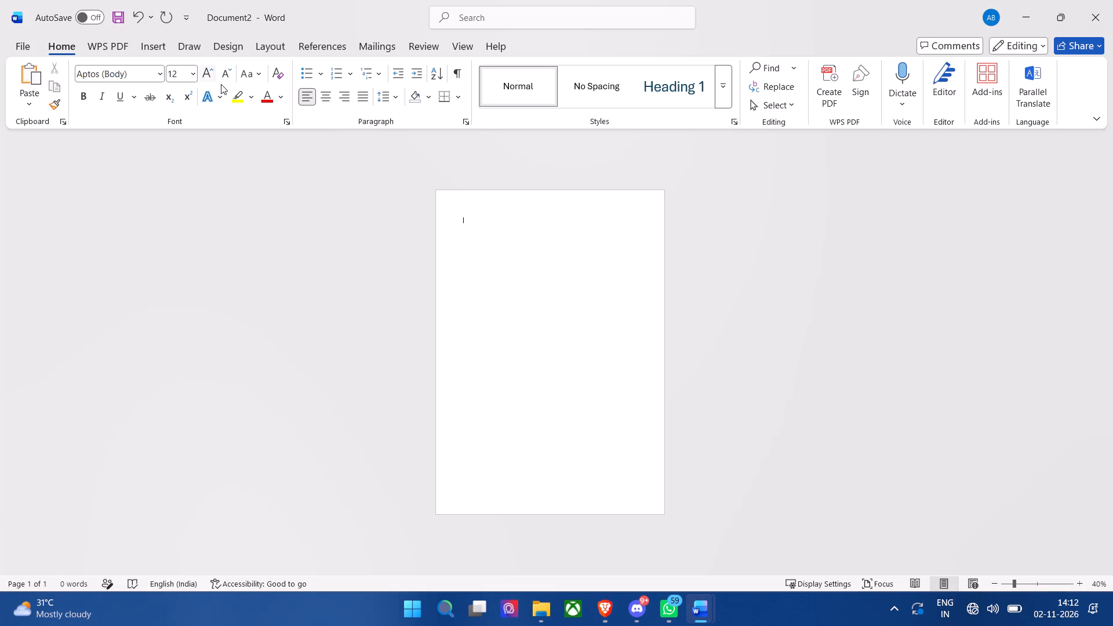
Set the font size to 26 for the text at the start of the blank page.
click(192, 73)
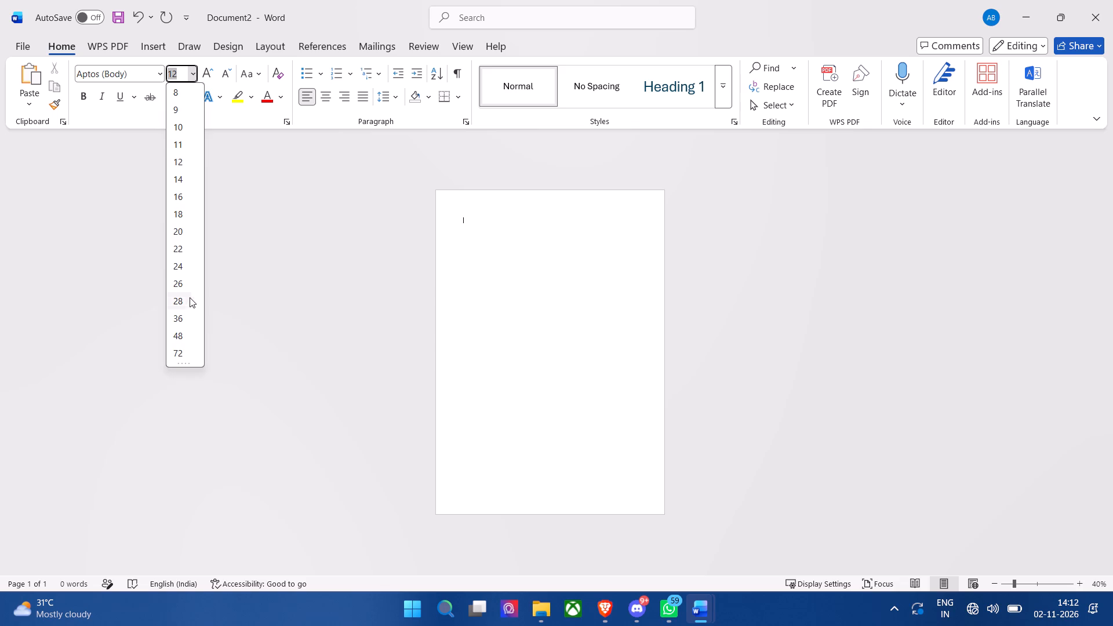
click(191, 284)
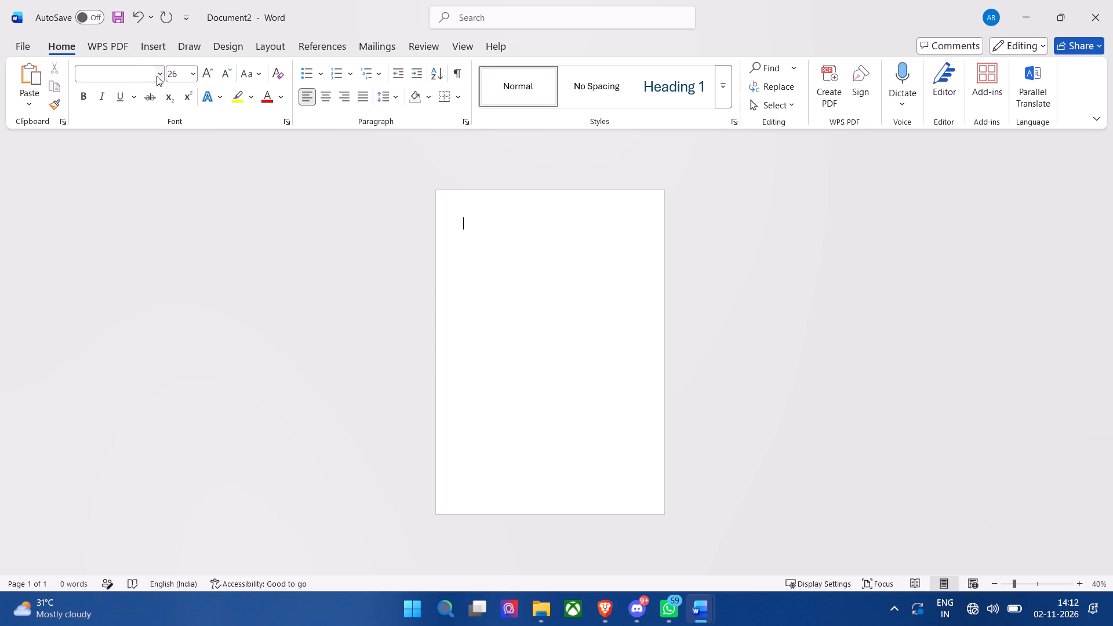
Set the font for the blank document's text to Alte Haas Grotesk.
click(157, 76)
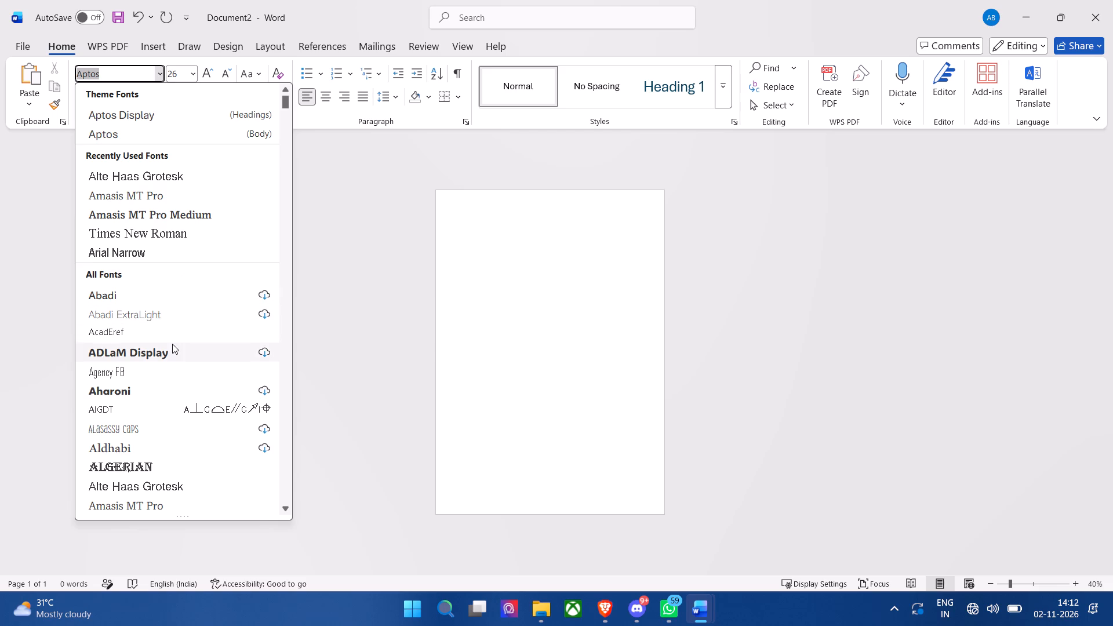
scroll(172, 344, down, 5)
scroll(172, 344, up, 1)
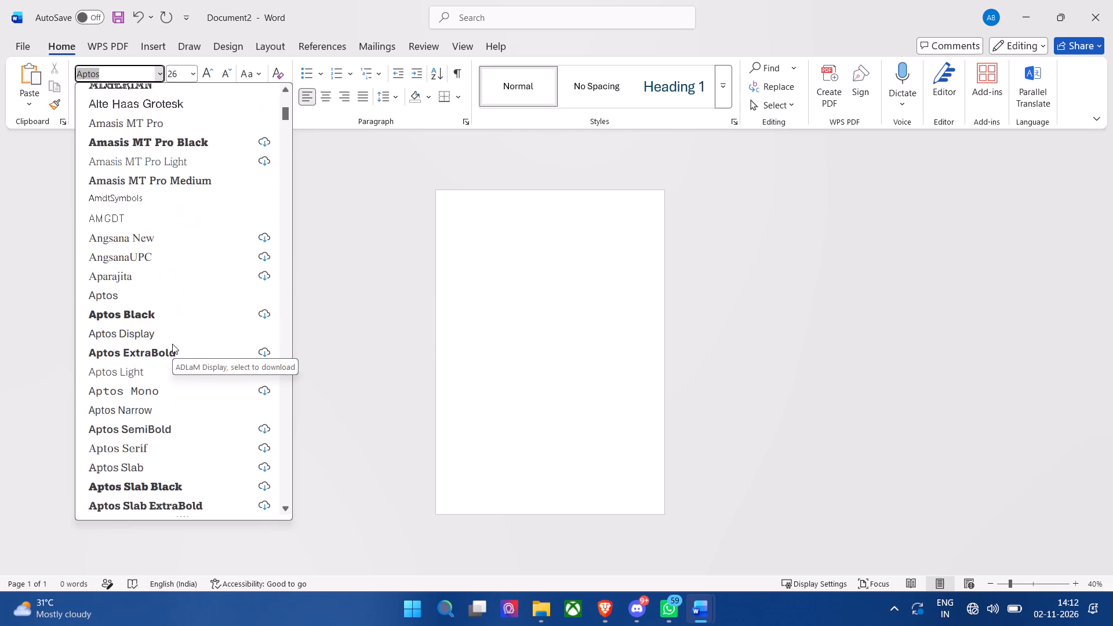
scroll(172, 344, up, 3)
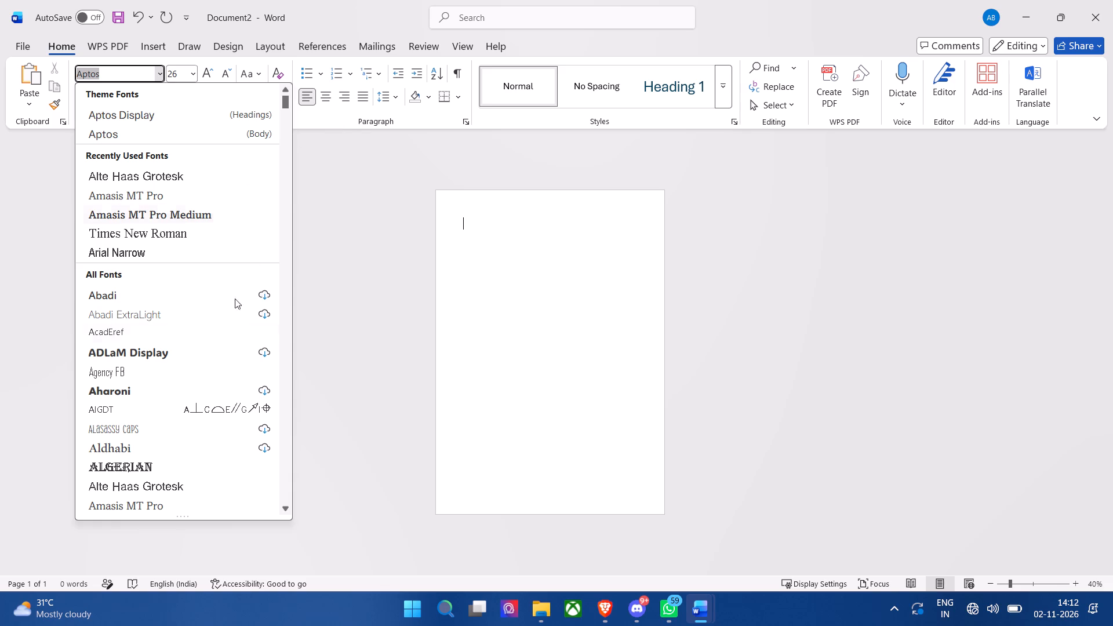
click(180, 478)
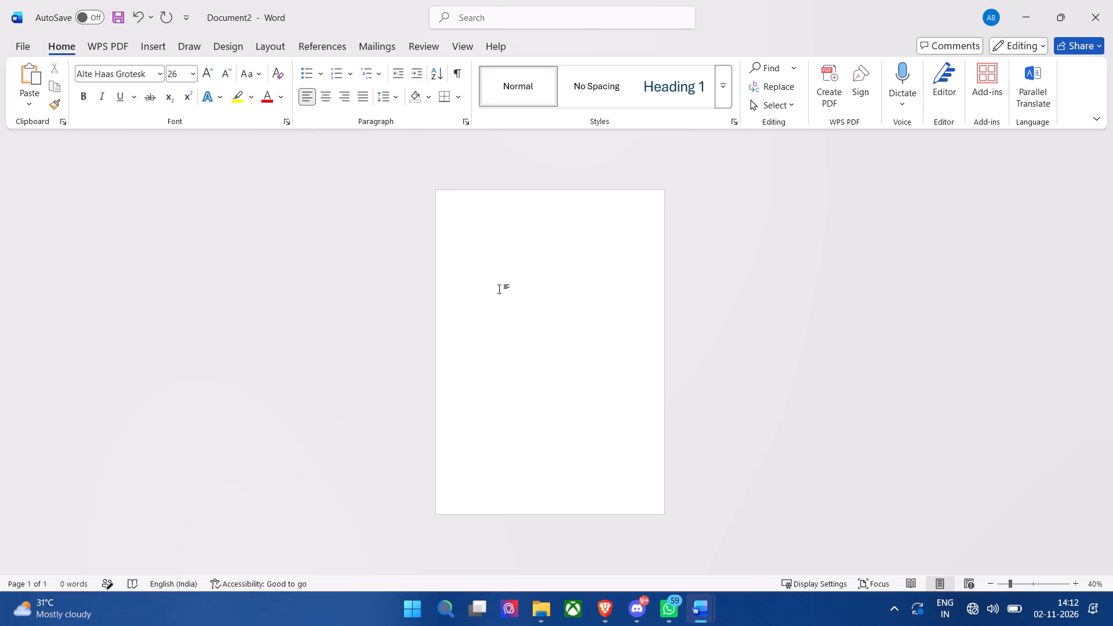
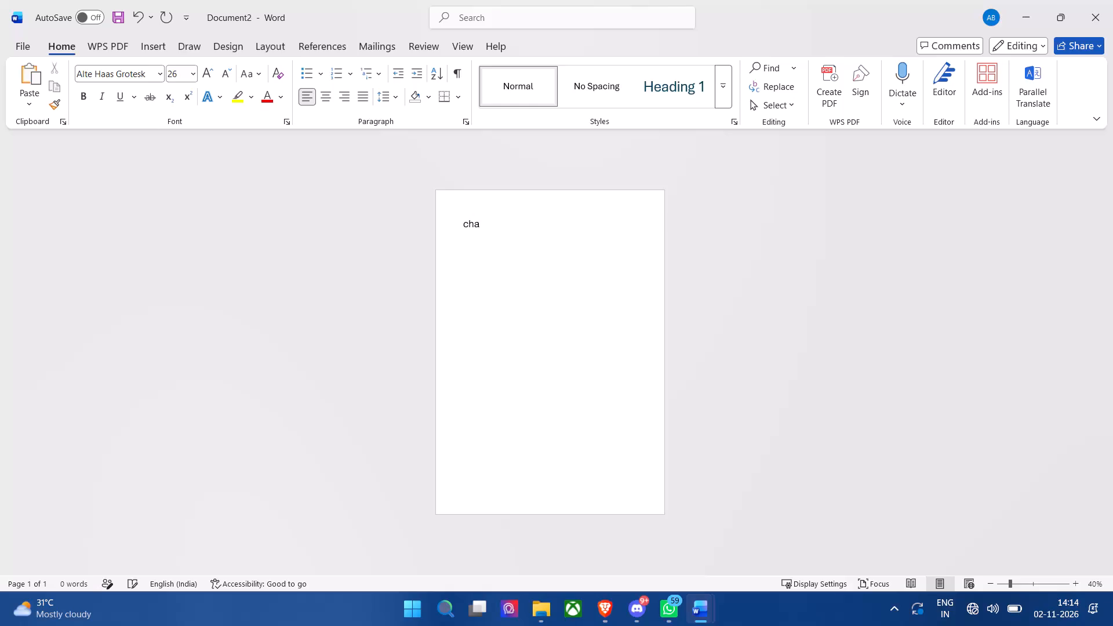
Replace the partly written lowercase word with the heading CHAPTERS and start a new line below it.
key(p)
key(BackSpace)
key(BackSpace)
key(BackSpace)
key(BackSpace)
key(BackSpace)
key(BackSpace)
key(BackSpace)
key(BackSpace)
key(BackSpace)
key(BackSpace)
text(CHAPTERS)
key(Return)
Set the font size to 18 for the empty line below the CHAPTERS heading.
click(192, 72)
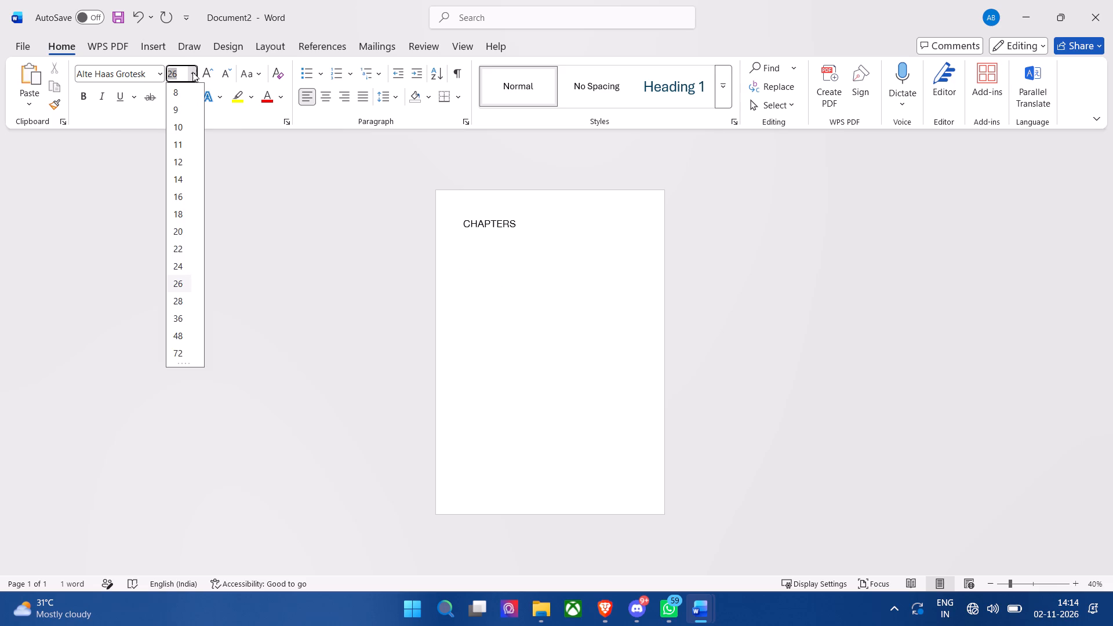
click(188, 213)
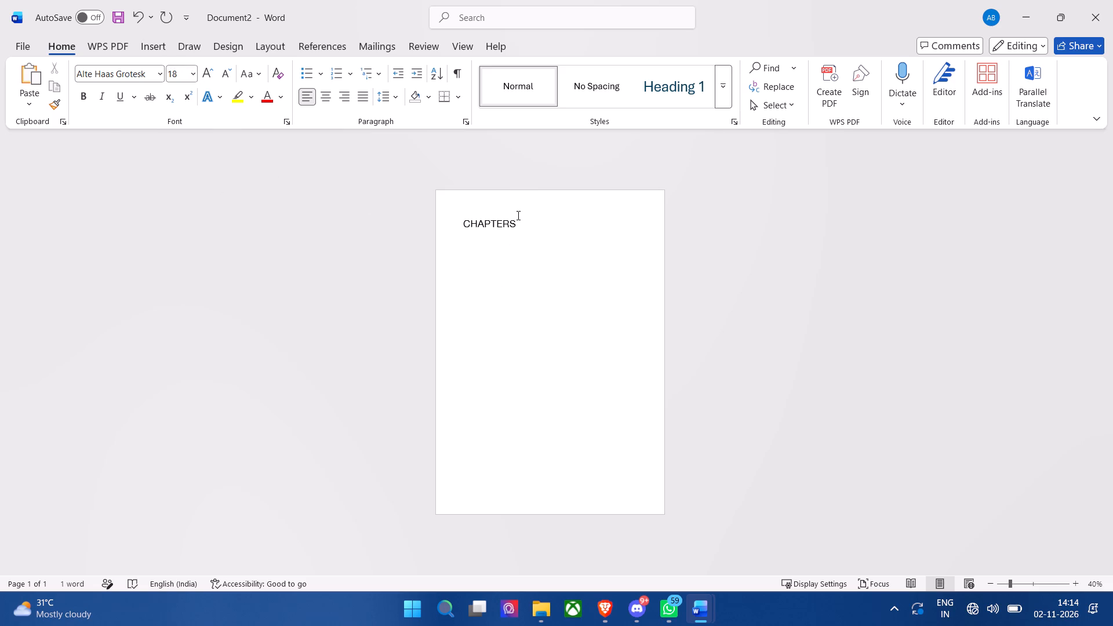
Make the CHAPTERS heading bold and return to the empty line below it.
drag(525, 224, 380, 253)
drag(380, 253, 392, 246)
click(523, 264)
drag(519, 222, 432, 228)
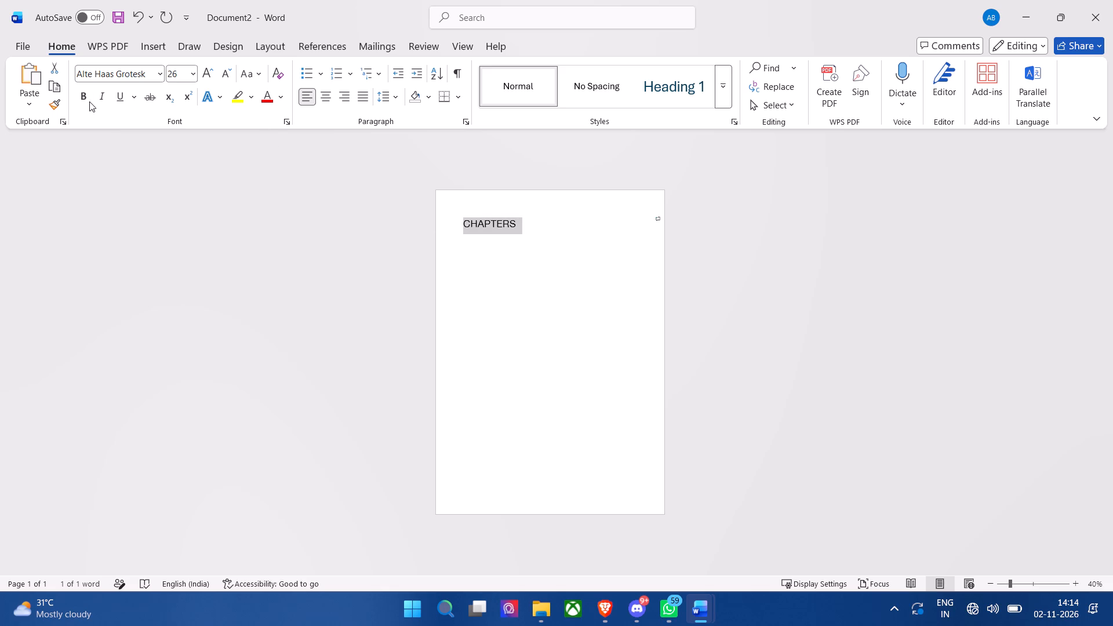
click(90, 102)
click(611, 275)
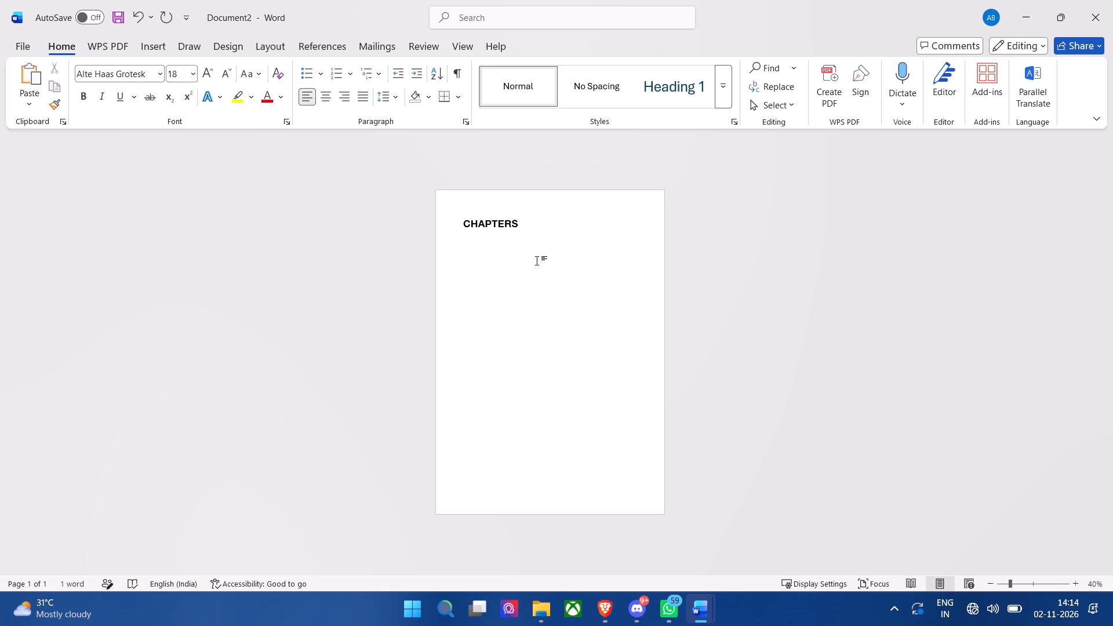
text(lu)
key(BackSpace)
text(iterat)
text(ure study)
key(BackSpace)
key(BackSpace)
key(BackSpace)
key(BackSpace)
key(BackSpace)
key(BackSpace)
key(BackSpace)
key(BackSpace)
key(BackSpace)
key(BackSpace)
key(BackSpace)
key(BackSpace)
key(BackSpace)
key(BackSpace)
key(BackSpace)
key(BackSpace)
List the chapters Introduction, Literature study and Demographs on separate lines below the CHAPTERS heading.
text(introduction)
key(Return)
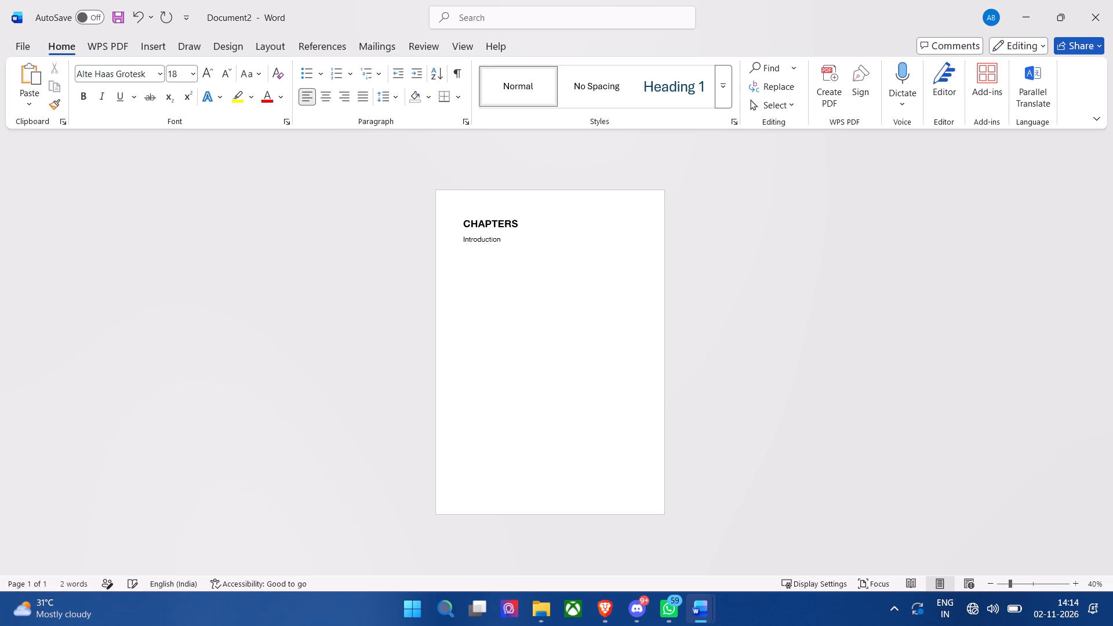
text(literature study)
key(Return)
text(demographs)
key(Return)
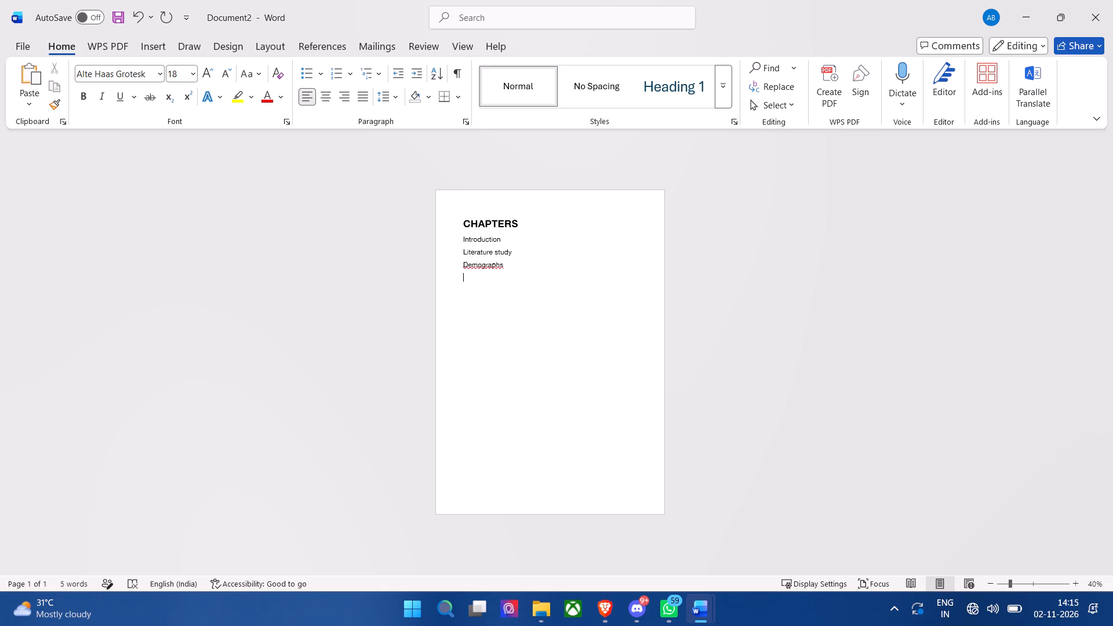
Add Architectural case study as the chapter entry after Demographs and start a new line.
text(architectur)
text(al)
key(space)
text(case et)
key(BackSpace)
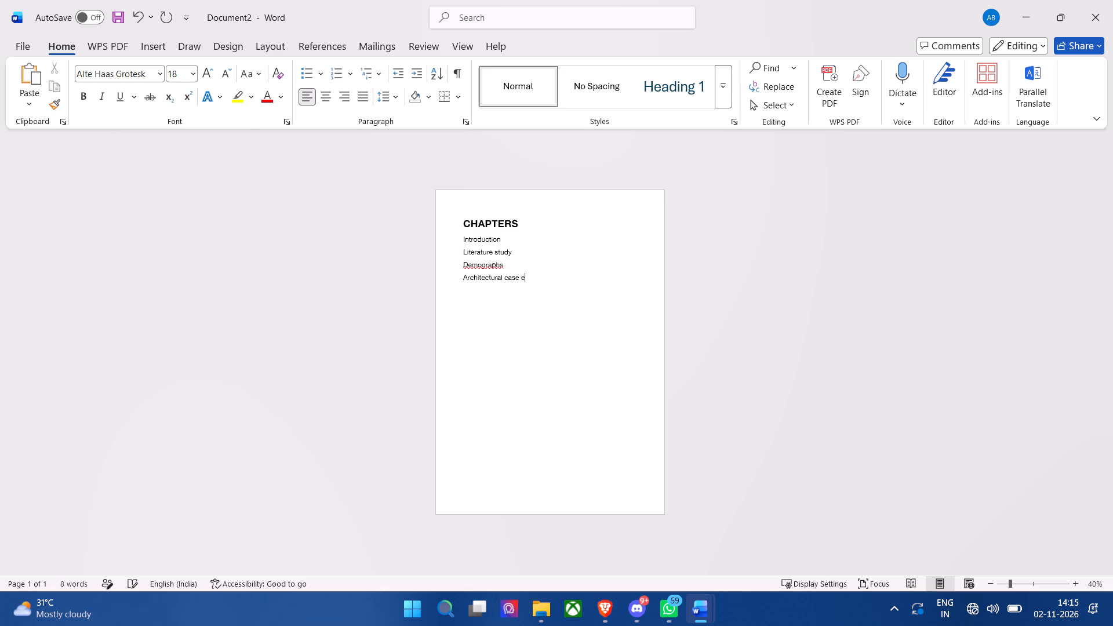
key(BackSpace)
text(study)
key(Return)
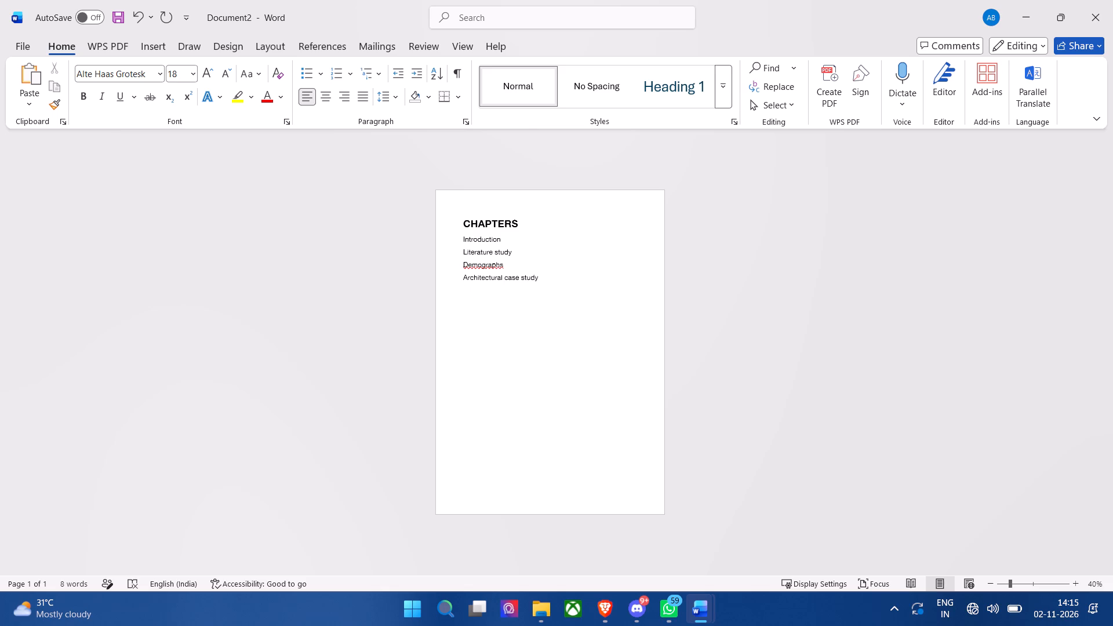
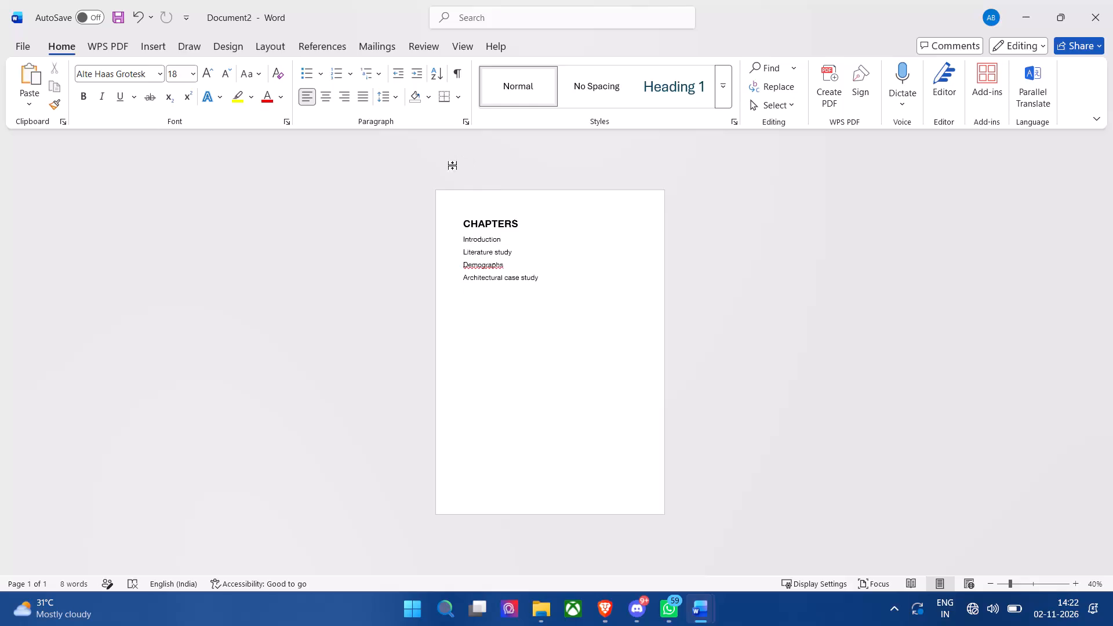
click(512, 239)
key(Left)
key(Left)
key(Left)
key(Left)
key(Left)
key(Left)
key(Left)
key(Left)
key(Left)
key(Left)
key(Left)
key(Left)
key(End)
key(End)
Switch to the open DRAFT AGAIN 2 document and view its opening introduction pages.
click(709, 620)
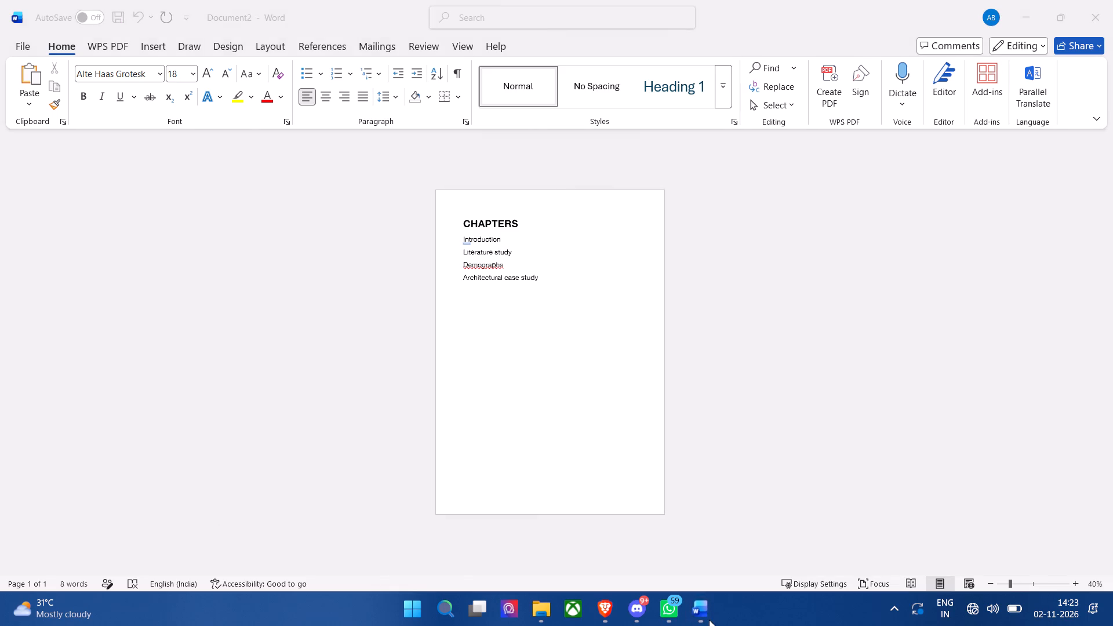
right_click(709, 620)
right_click(709, 620)
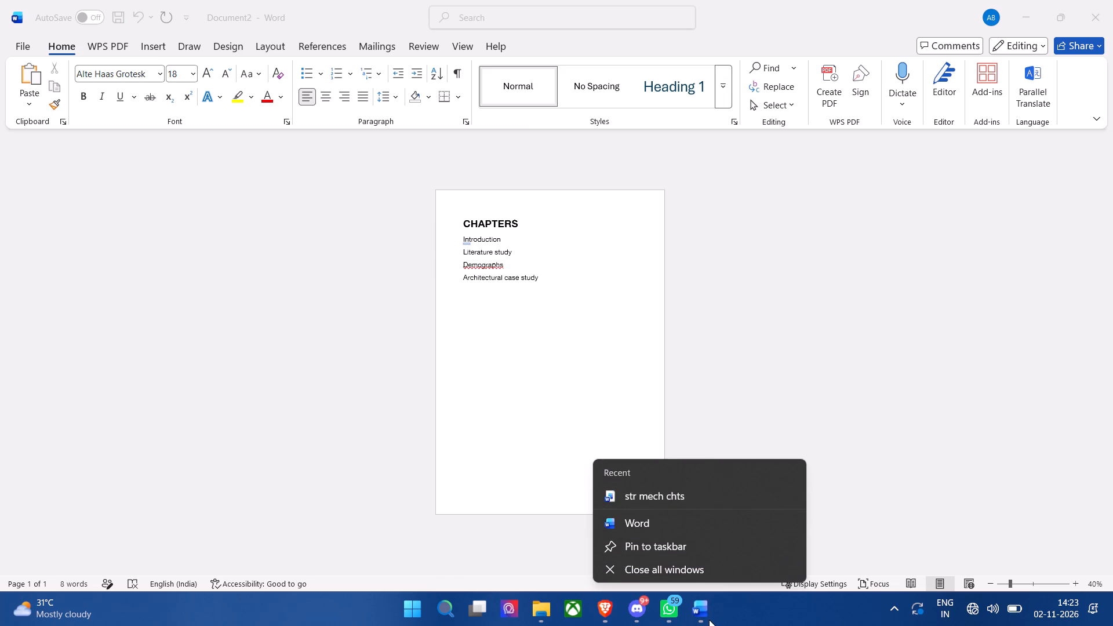
click(706, 614)
click(788, 545)
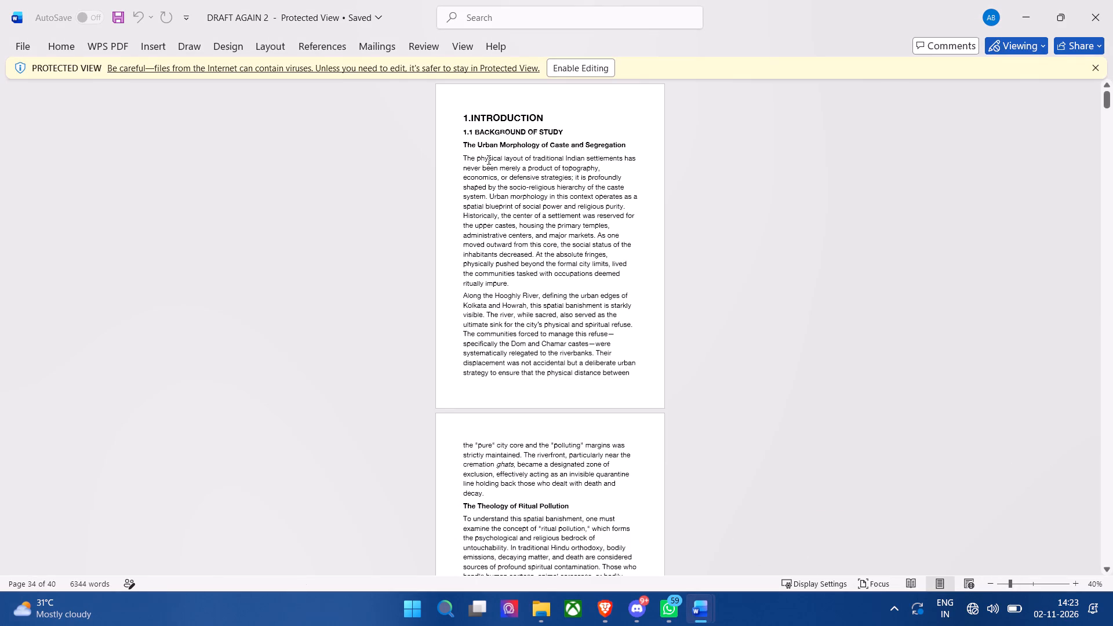
scroll(488, 159, down, 3)
scroll(488, 159, up, 2)
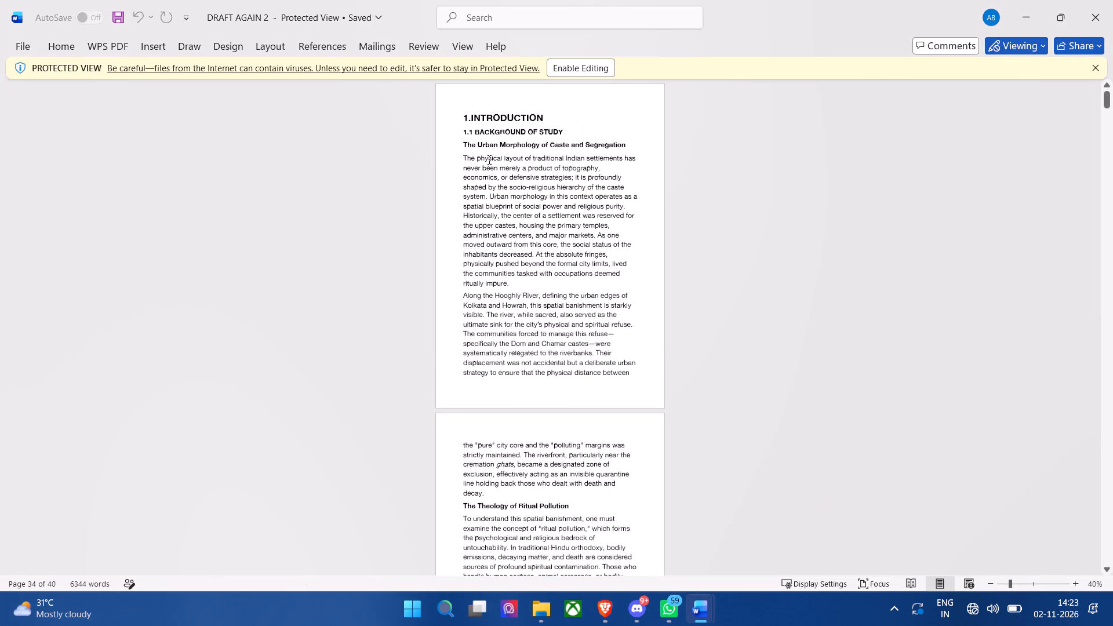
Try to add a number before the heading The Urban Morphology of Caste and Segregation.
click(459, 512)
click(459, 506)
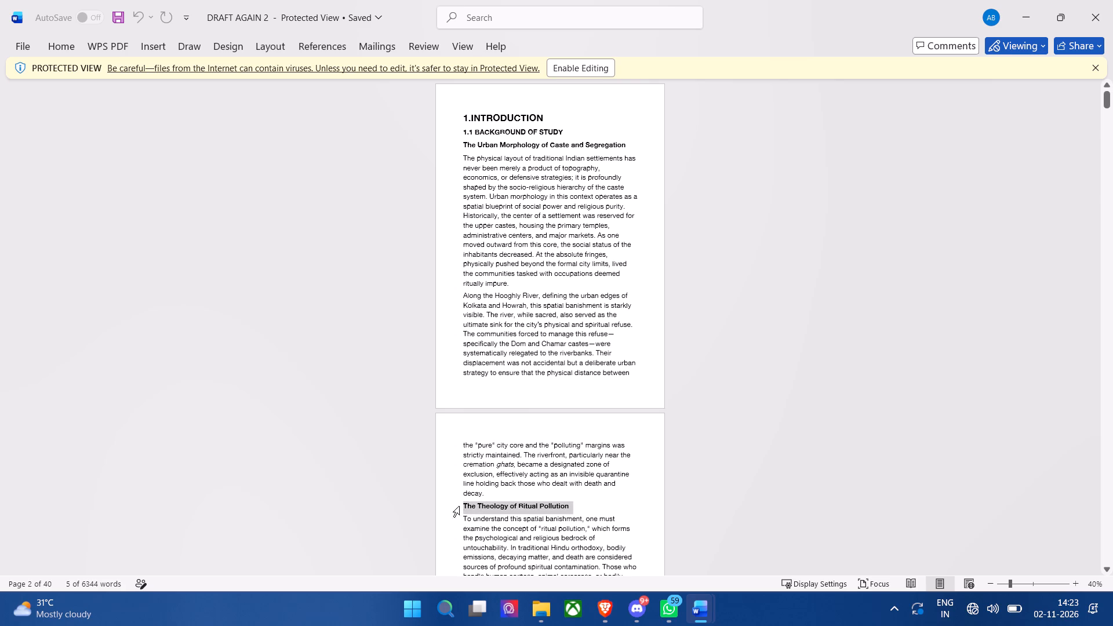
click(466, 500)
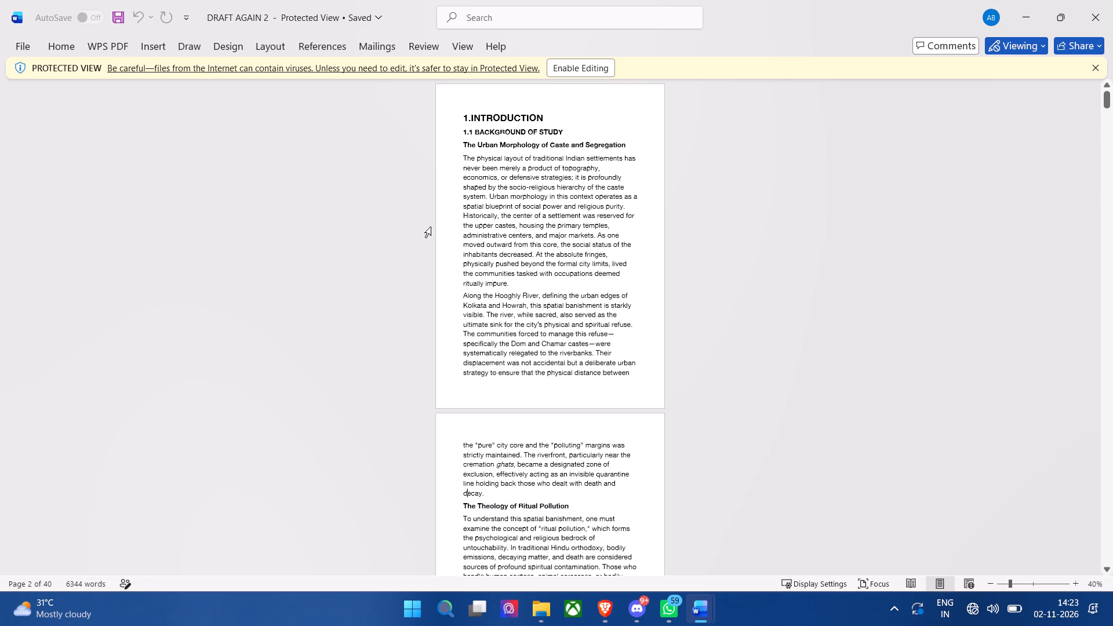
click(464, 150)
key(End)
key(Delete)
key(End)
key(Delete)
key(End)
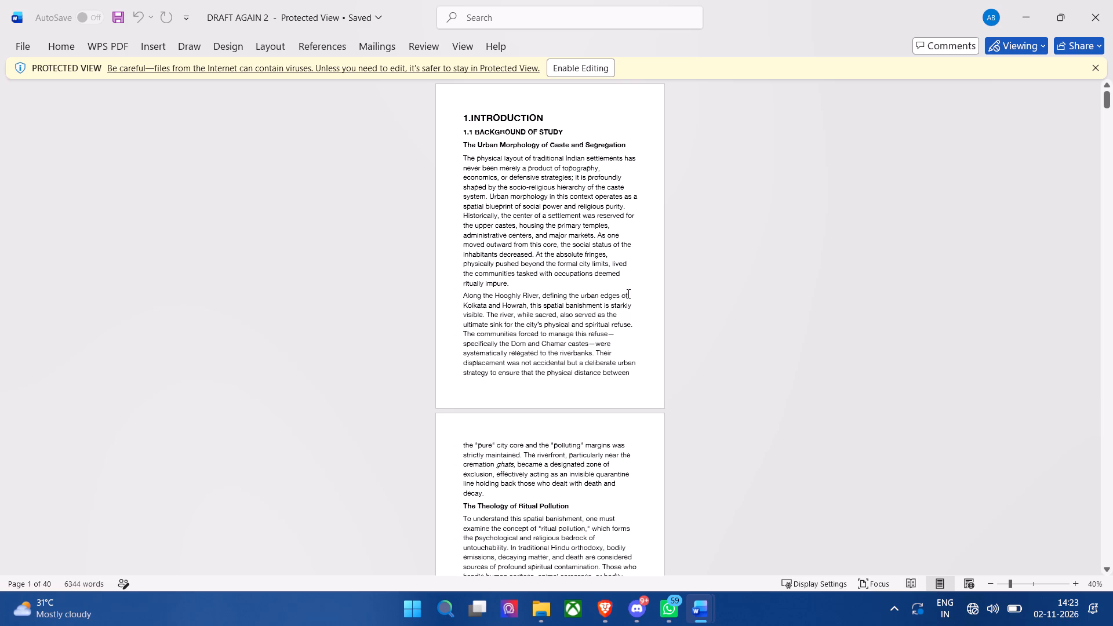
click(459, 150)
Enable editing for the DRAFT AGAIN 2 document.
click(576, 60)
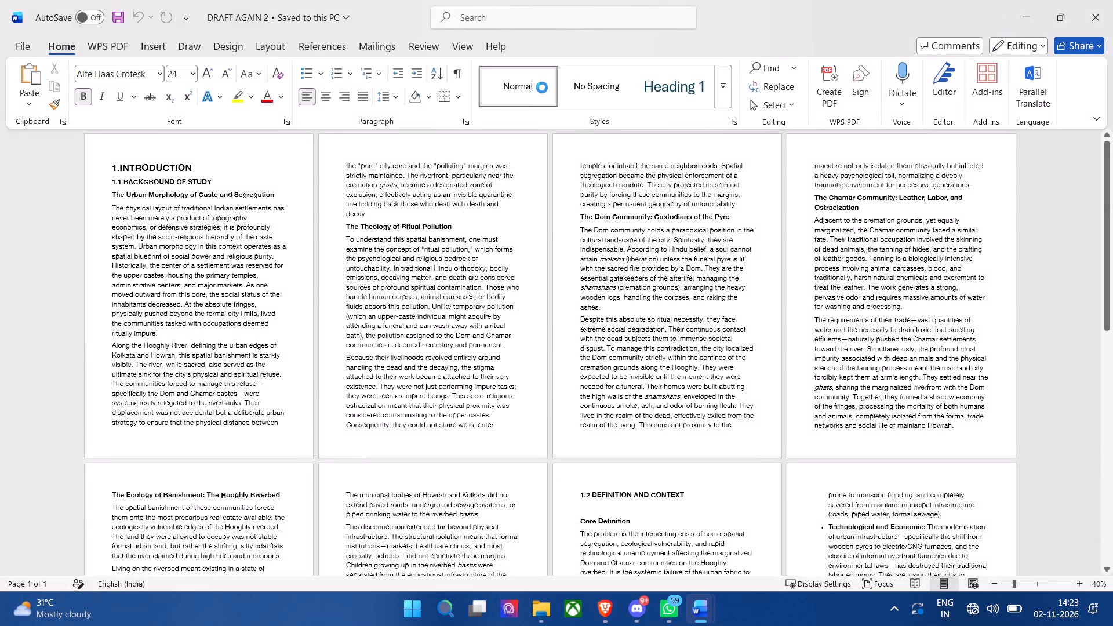
Add the number 1.1.1 before the heading The Urban Morphology of Caste and Segregation.
click(108, 195)
key(End)
key(Delete)
key(End)
key(Delete)
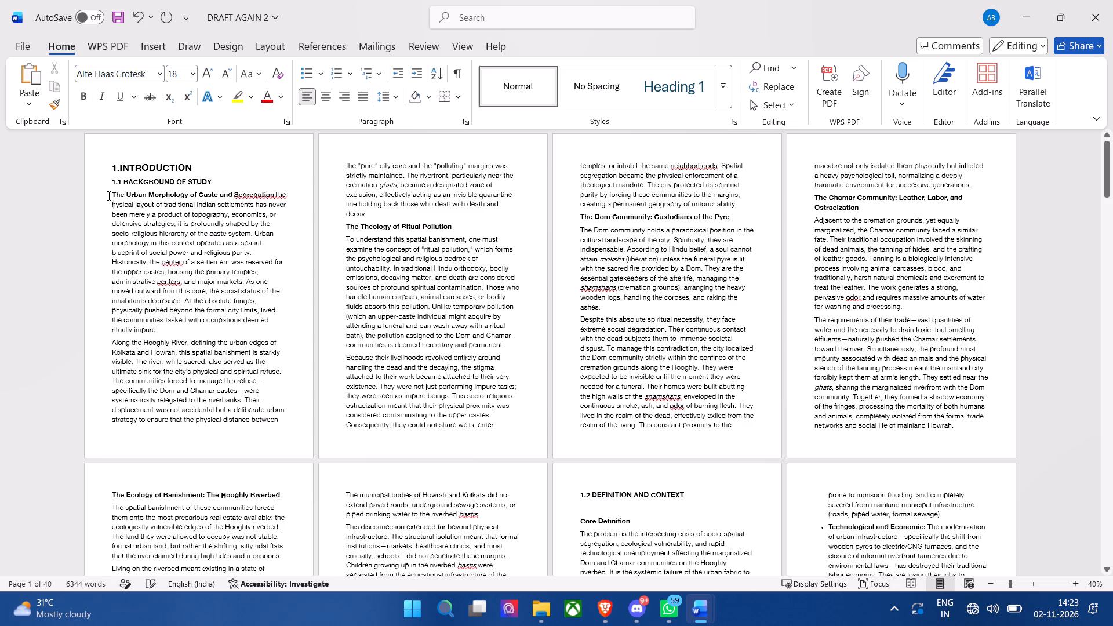
key(End)
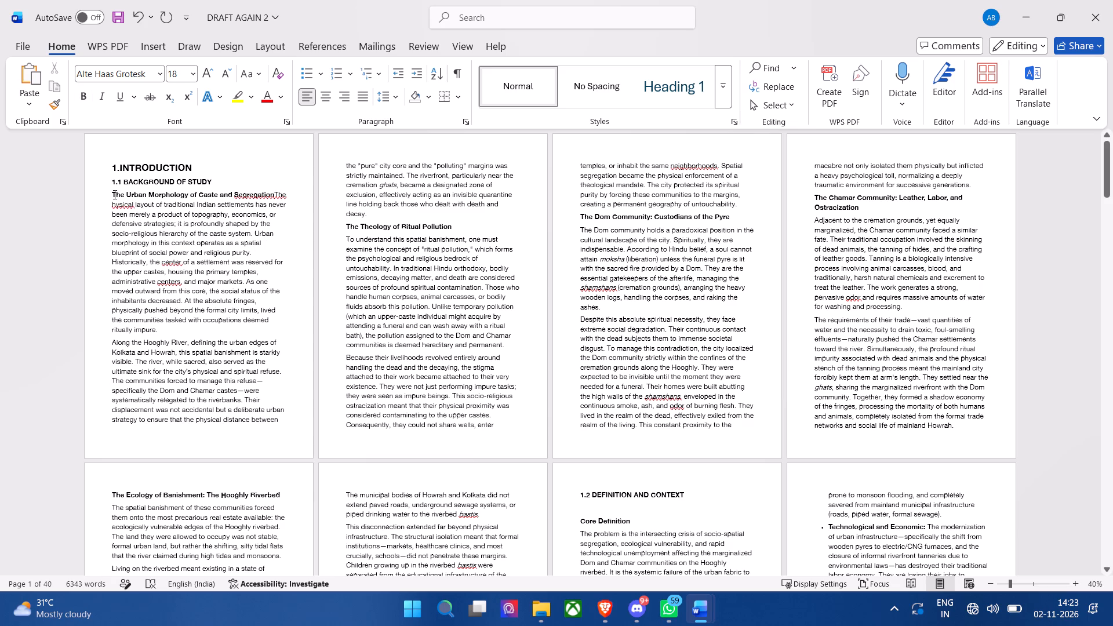
click(114, 195)
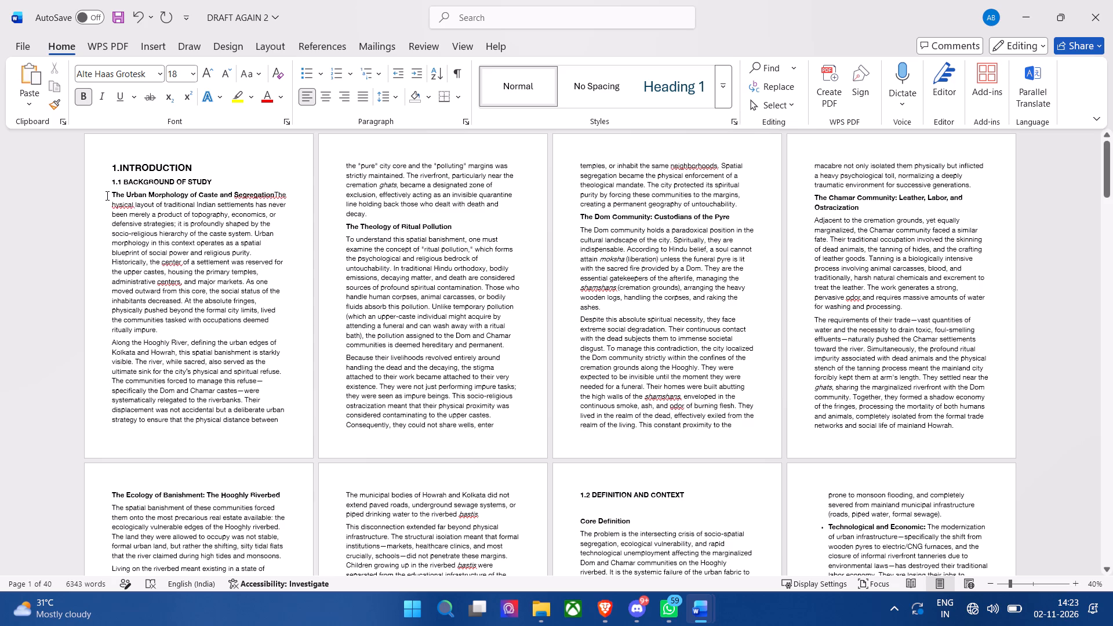
click(110, 191)
text(1.1.1)
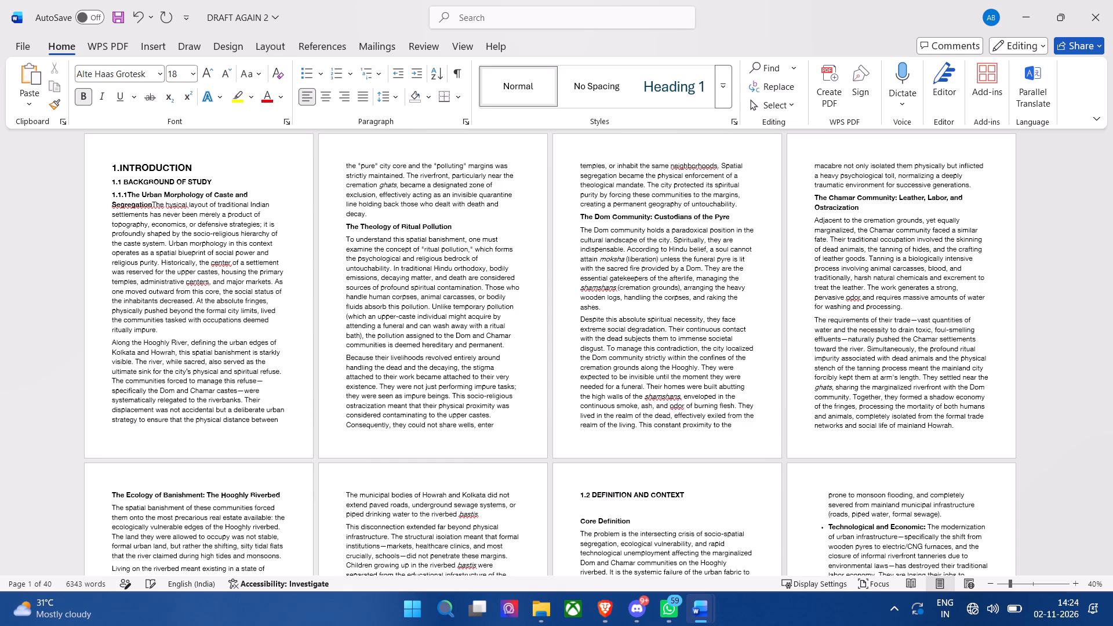
Number the headings The Theology of Ritual Pollution and The Dom Community: Custodians of the Pyre as 1.1.2. and 1.1.3.
click(339, 231)
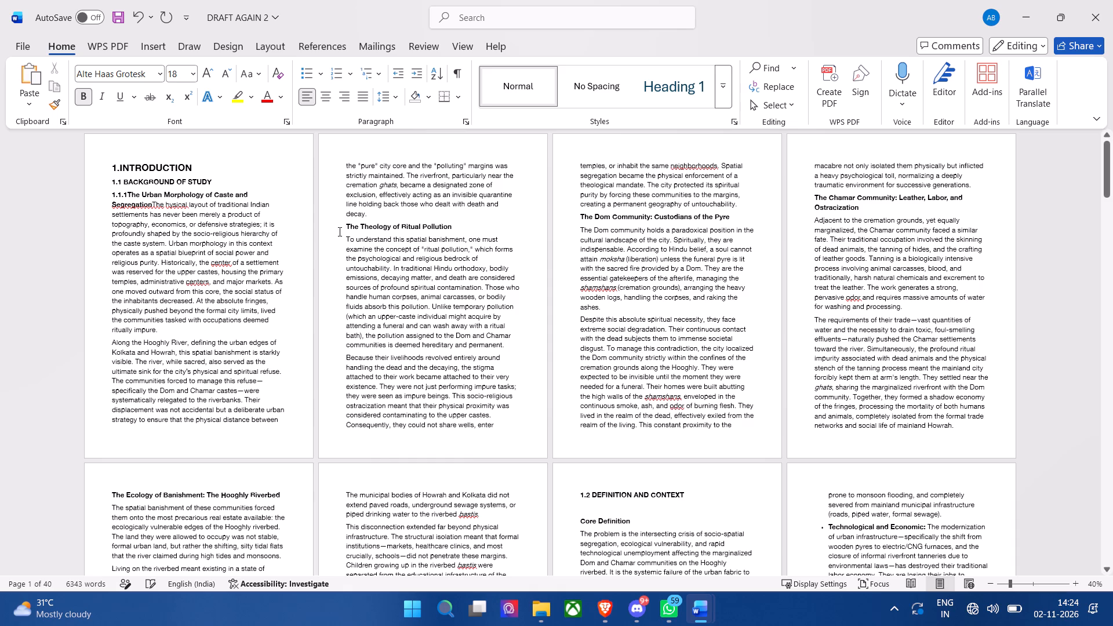
text(1.1)
text(.2)
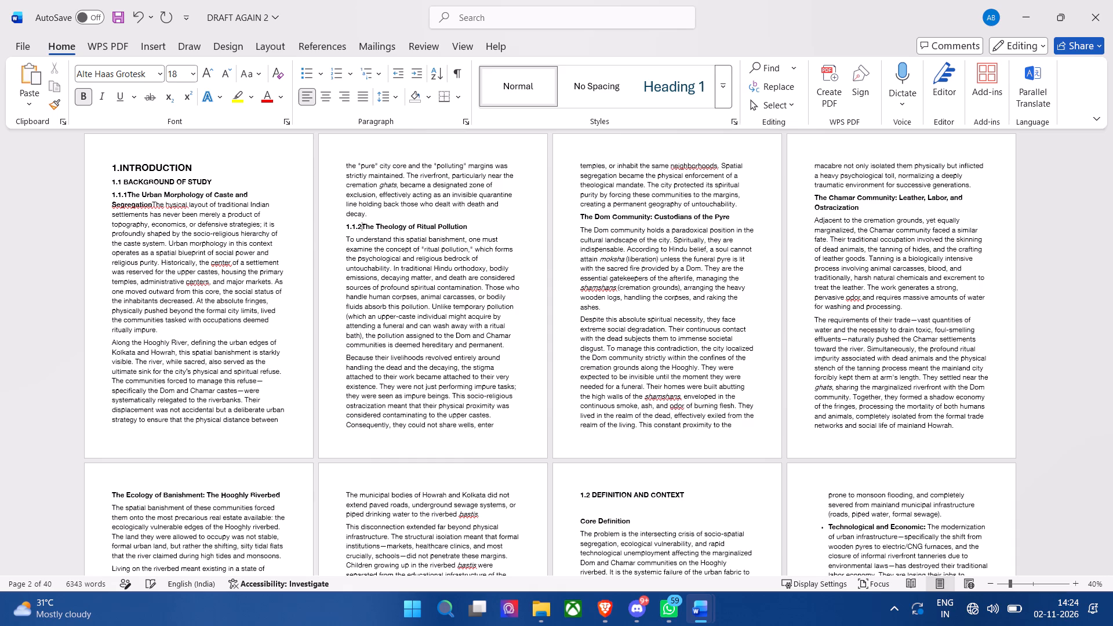
key(period)
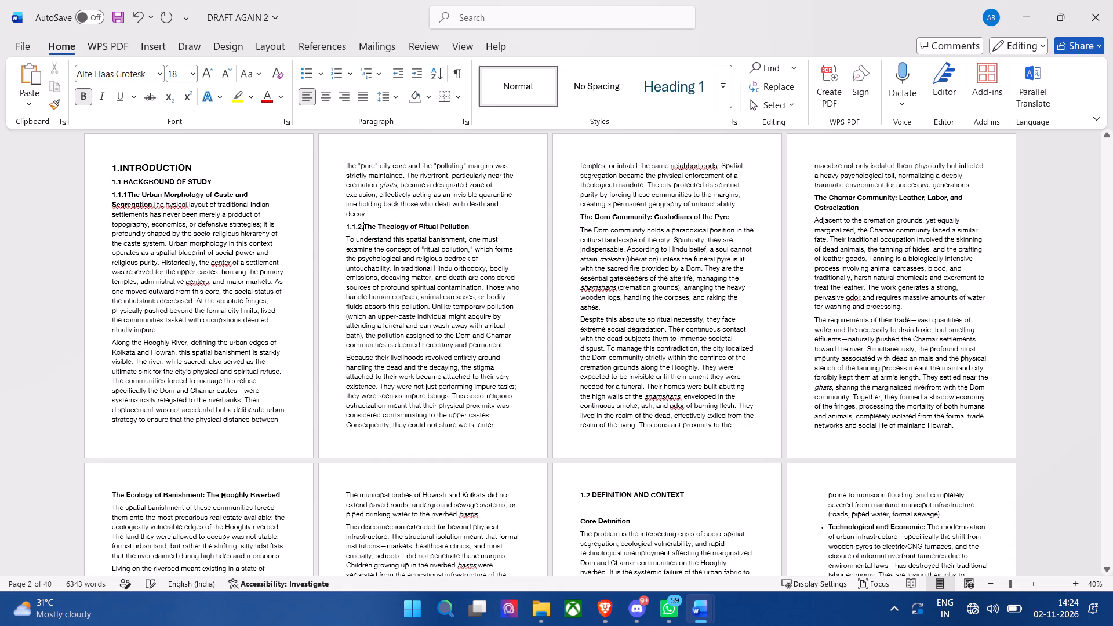
click(576, 222)
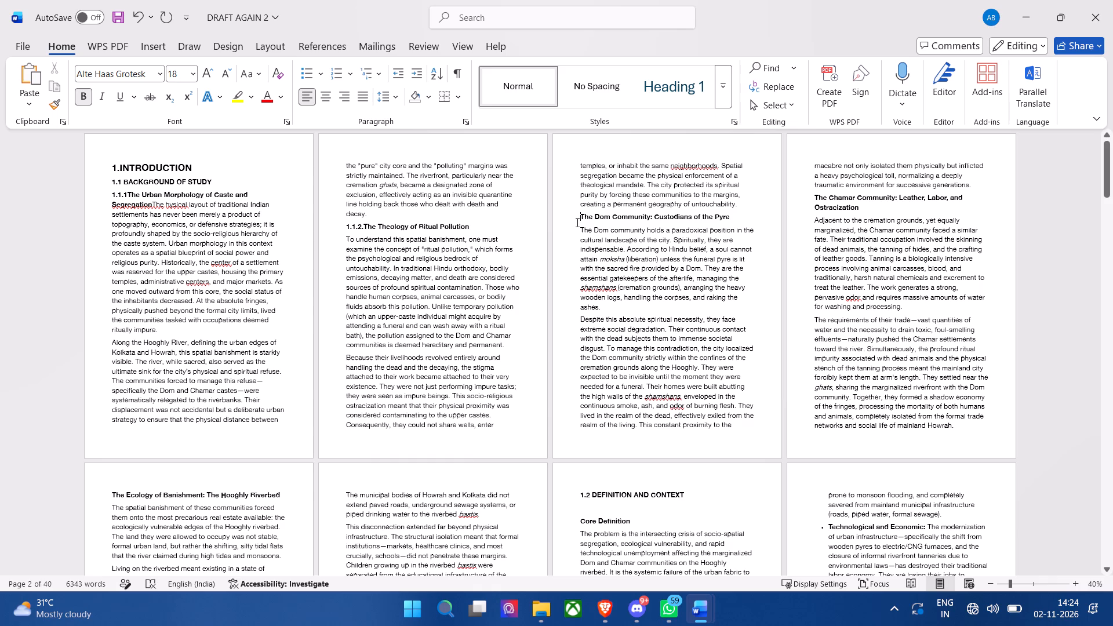
text(1.1.)
key(3)
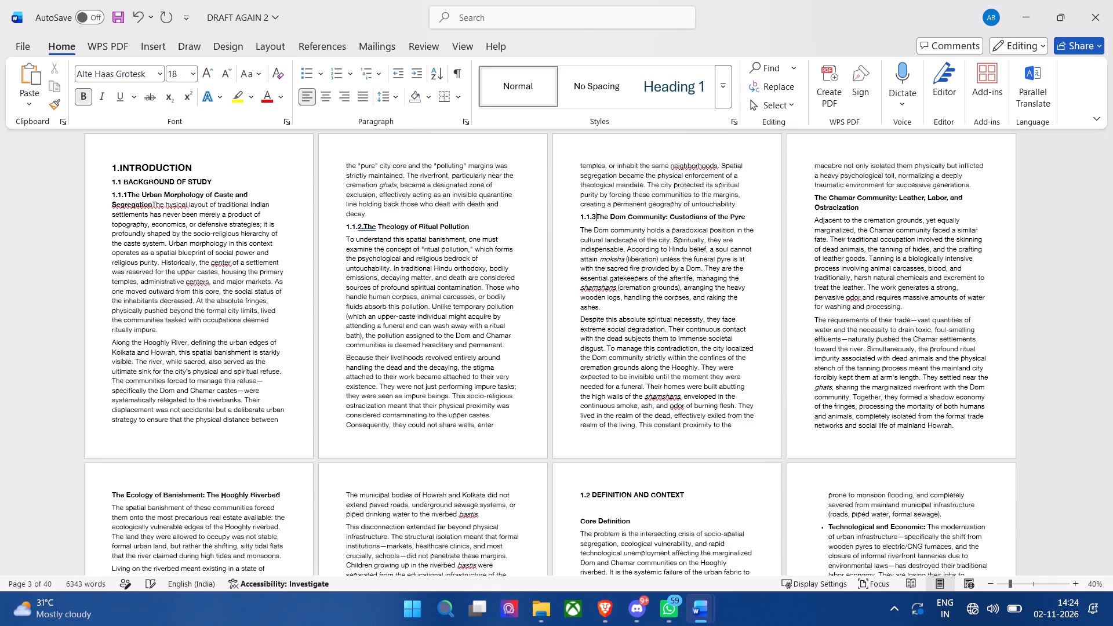
key(period)
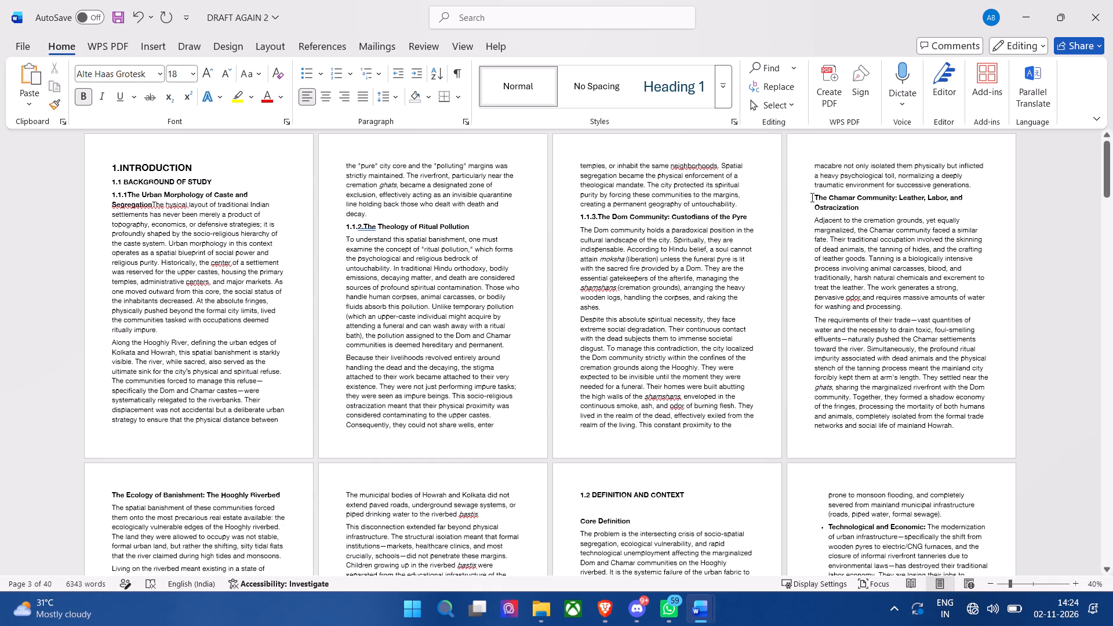
Number the Chamar Community heading as 1.1.4 and The Ecology of Banishment: The Hooghly Riverbed as 1.1.5.
click(811, 195)
text(1.1)
key(period)
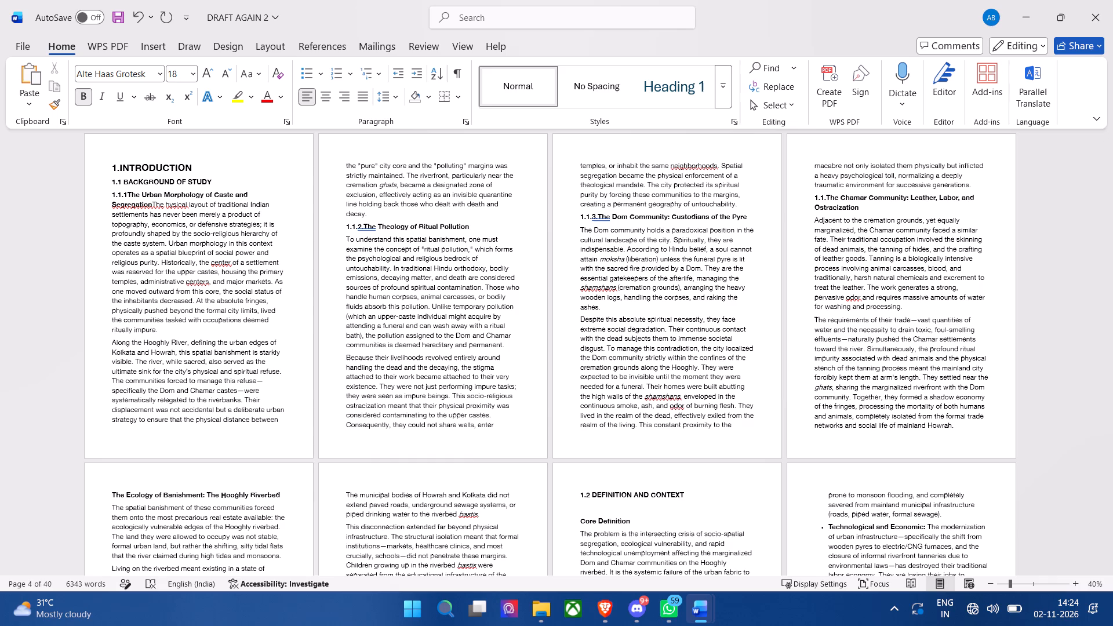
key(4)
scroll(679, 297, down, 6)
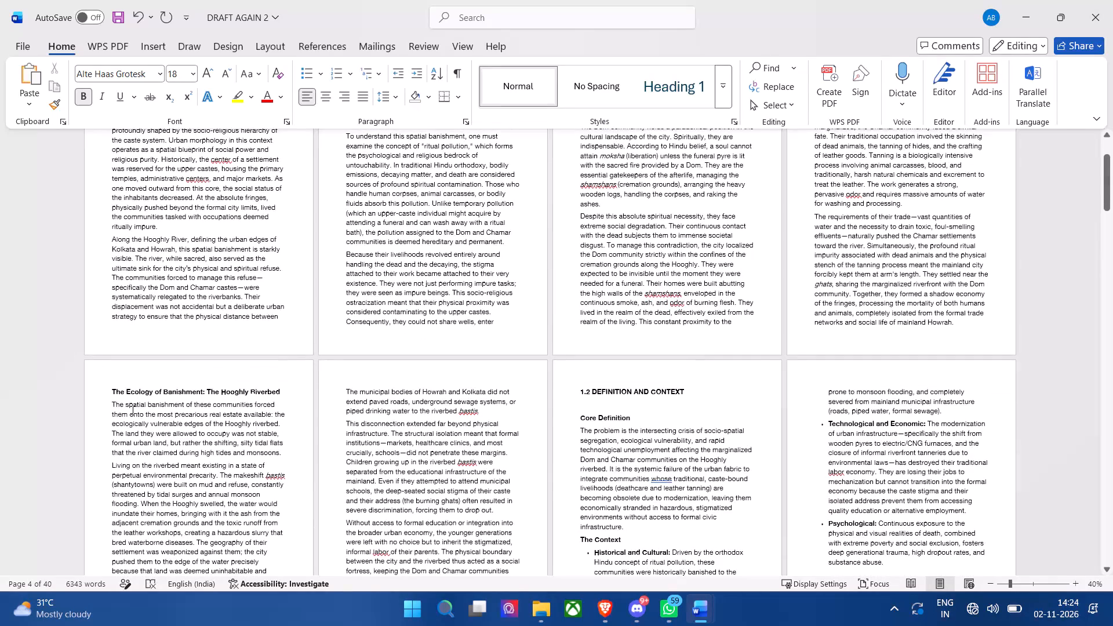
click(110, 394)
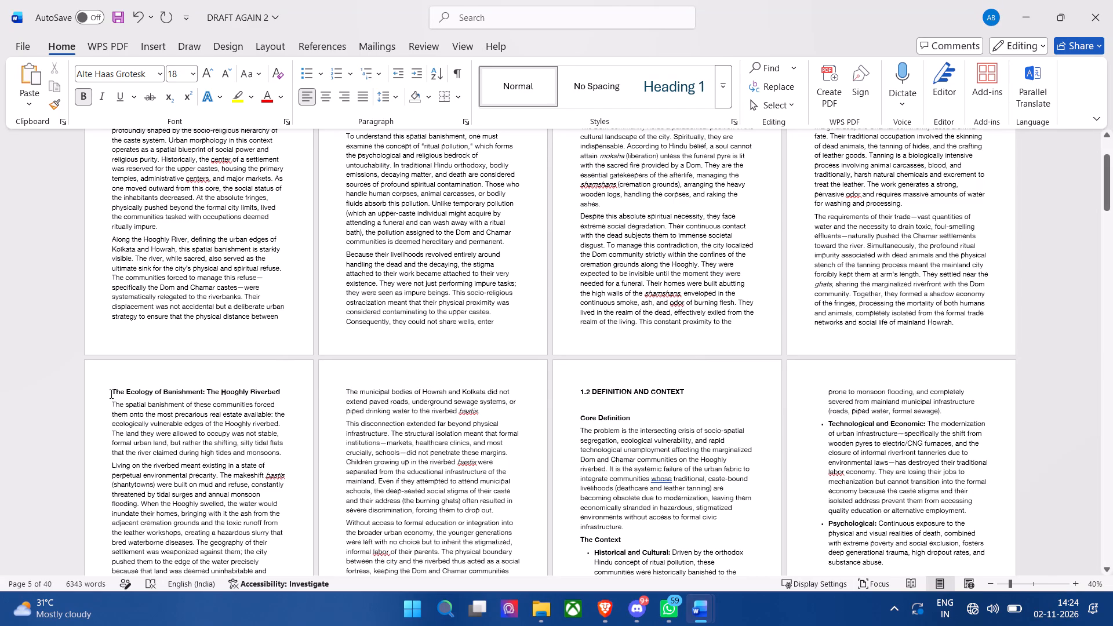
text(1.1.5)
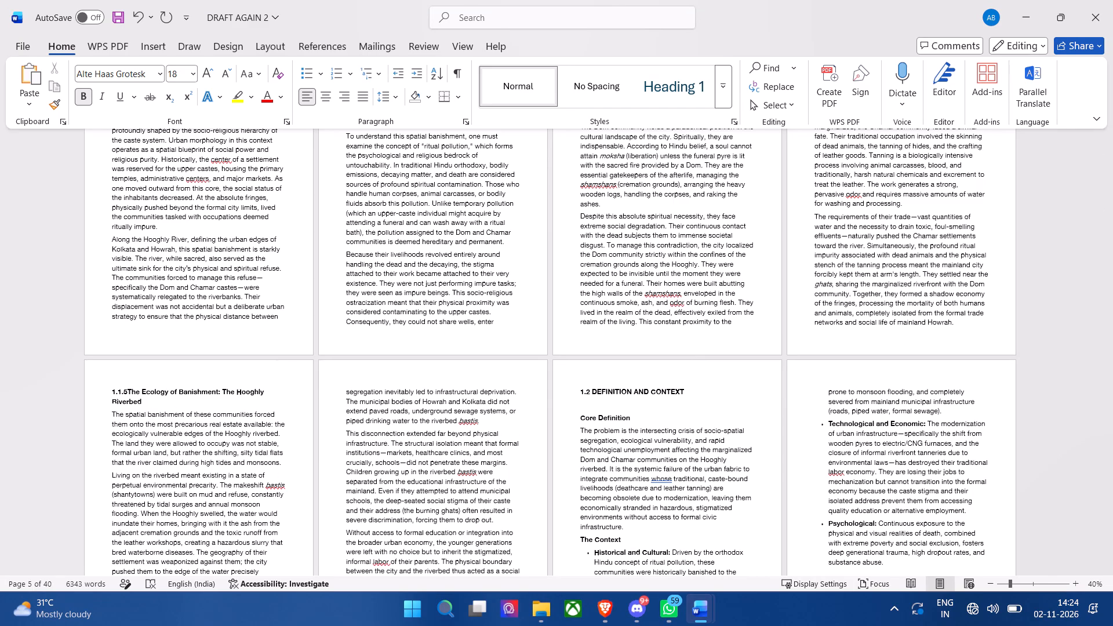
key(period)
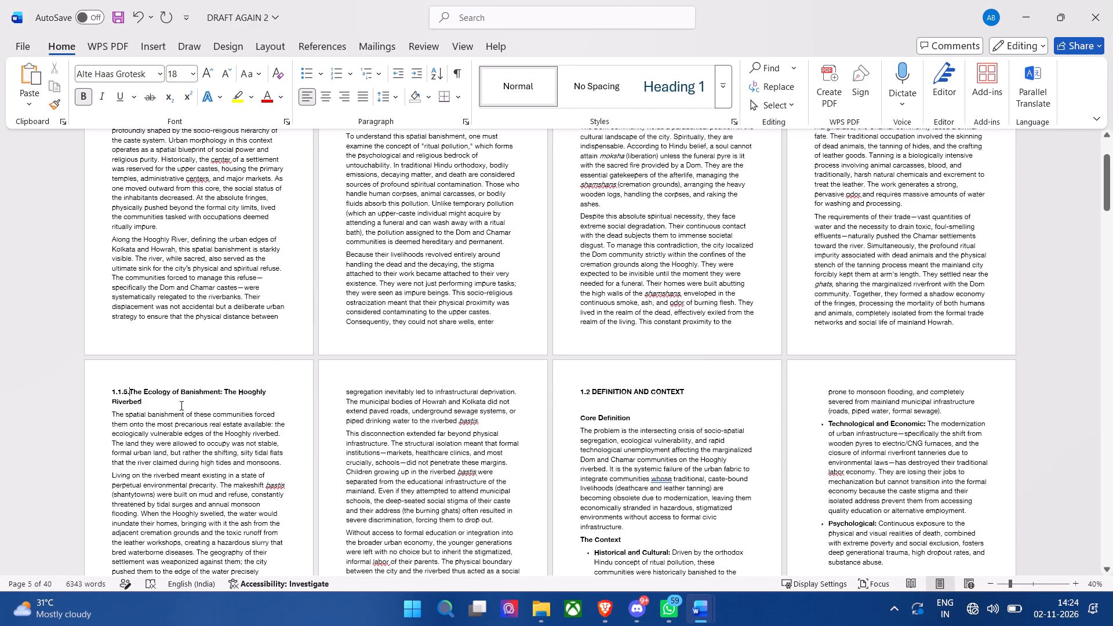
Add the number 1.1.6. before the heading Civic Erasure and Institutional Disconnect.
scroll(370, 439, down, 8)
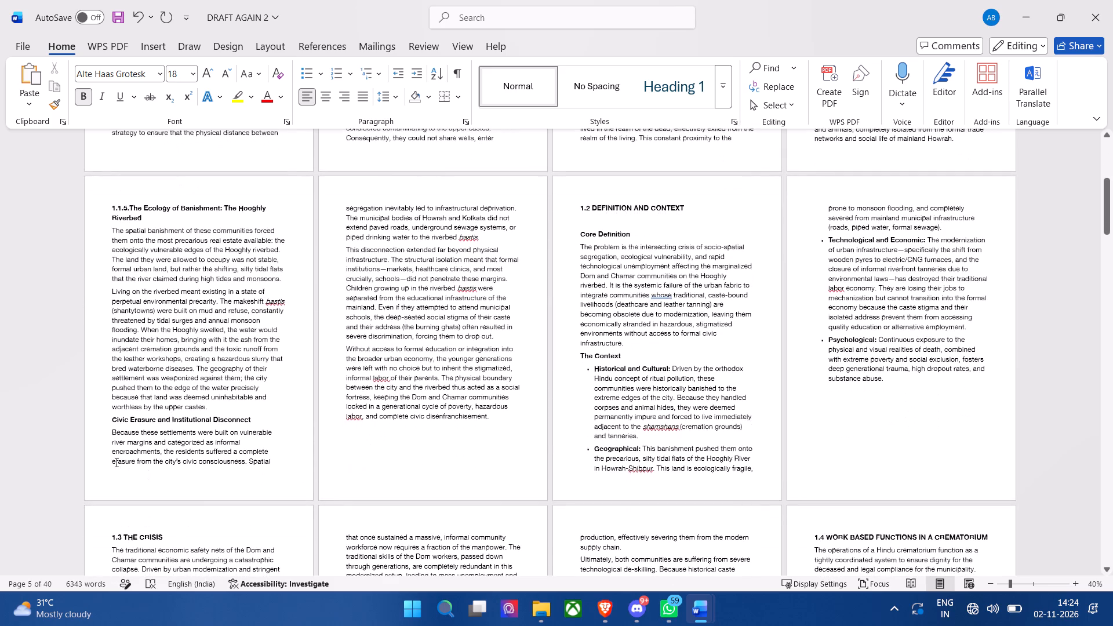
right_click(106, 421)
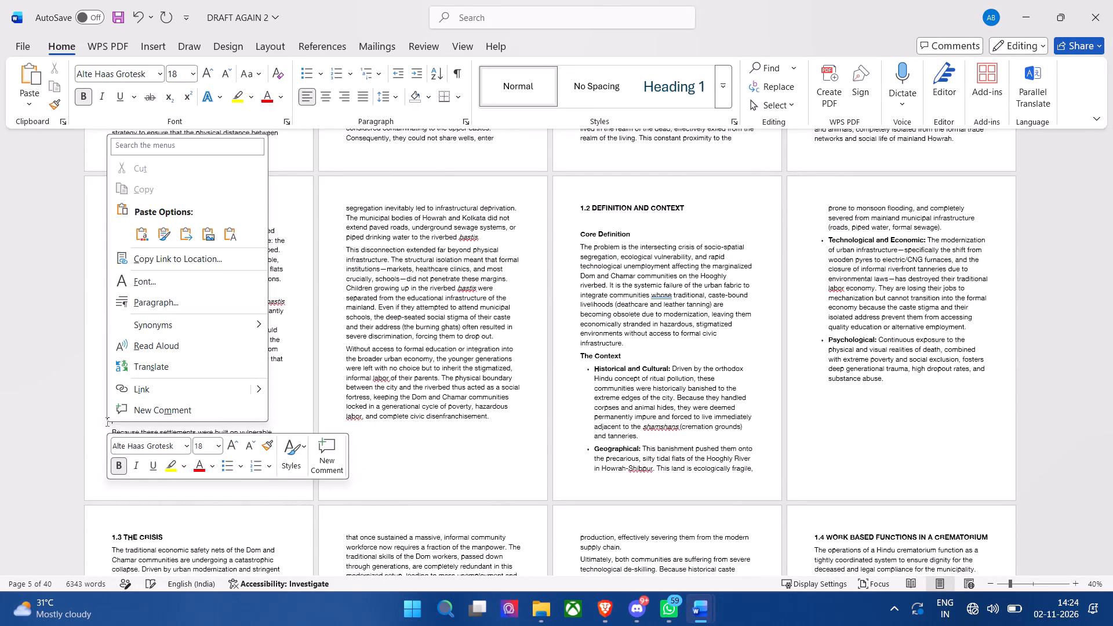
click(98, 423)
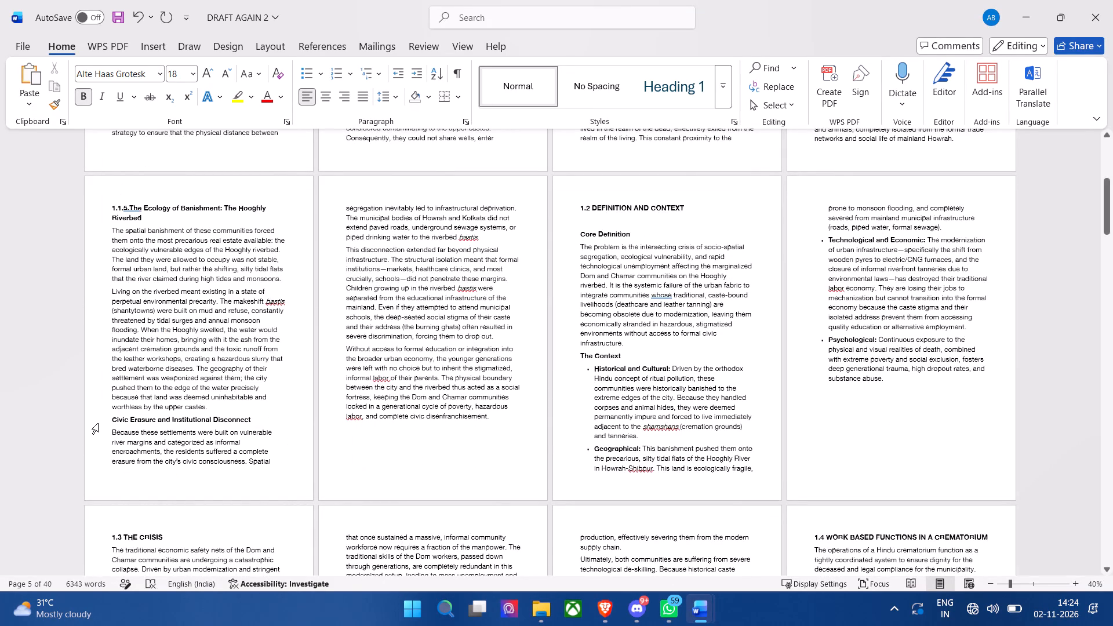
text(1.1.6)
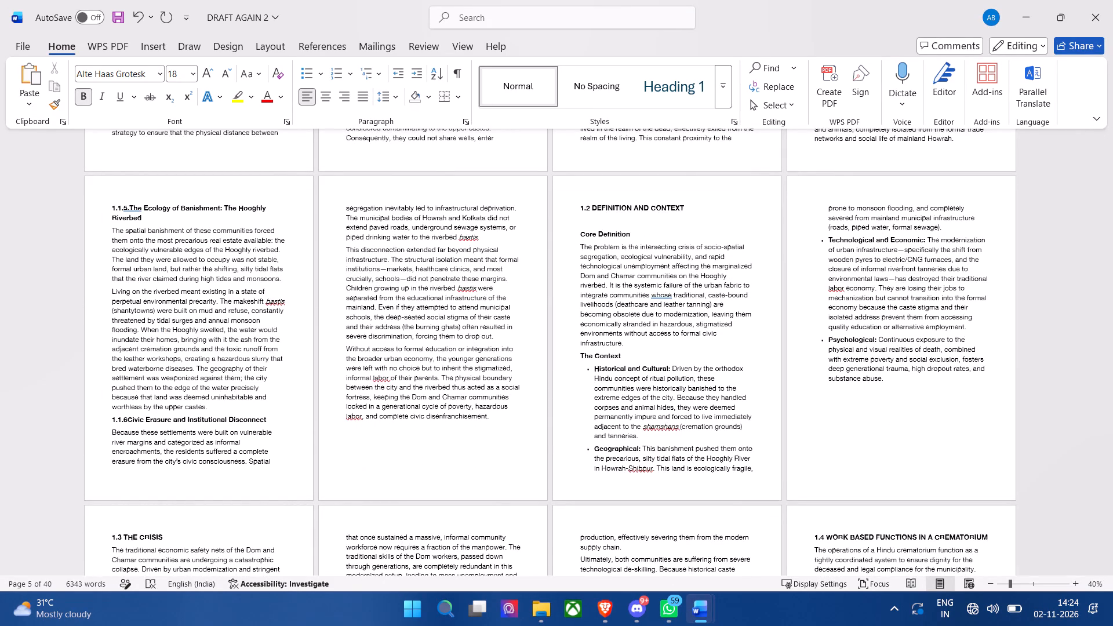
key(period)
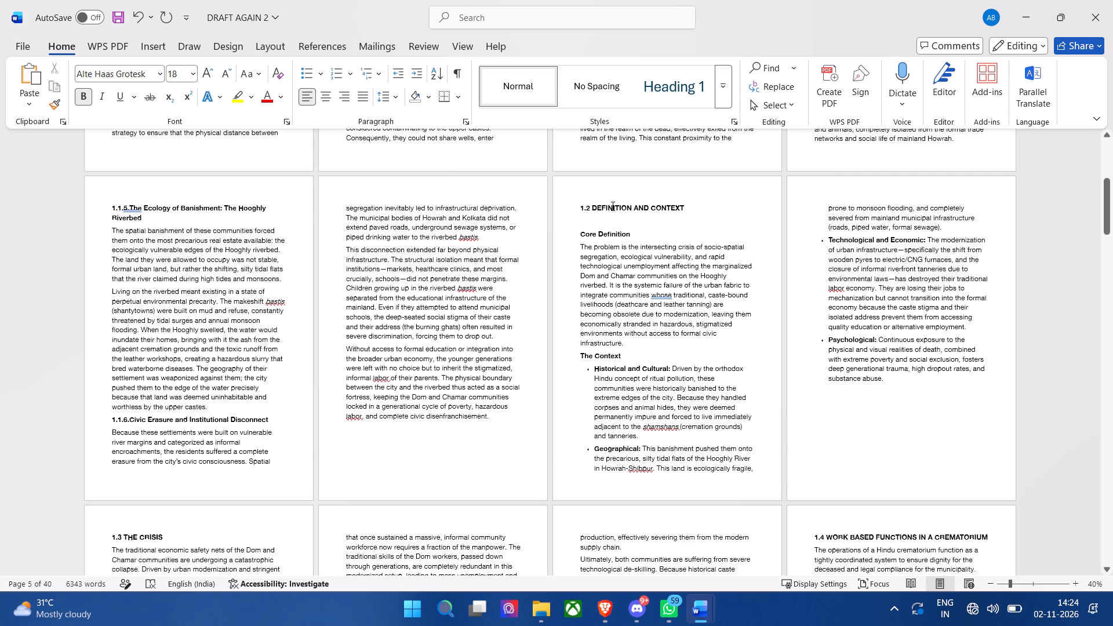
Add the number 1.2.1 before the Core Definition heading under 1.2 DEFINITION AND CONTEXT.
click(577, 233)
text(1.1)
key(BackSpace)
text(2.1)
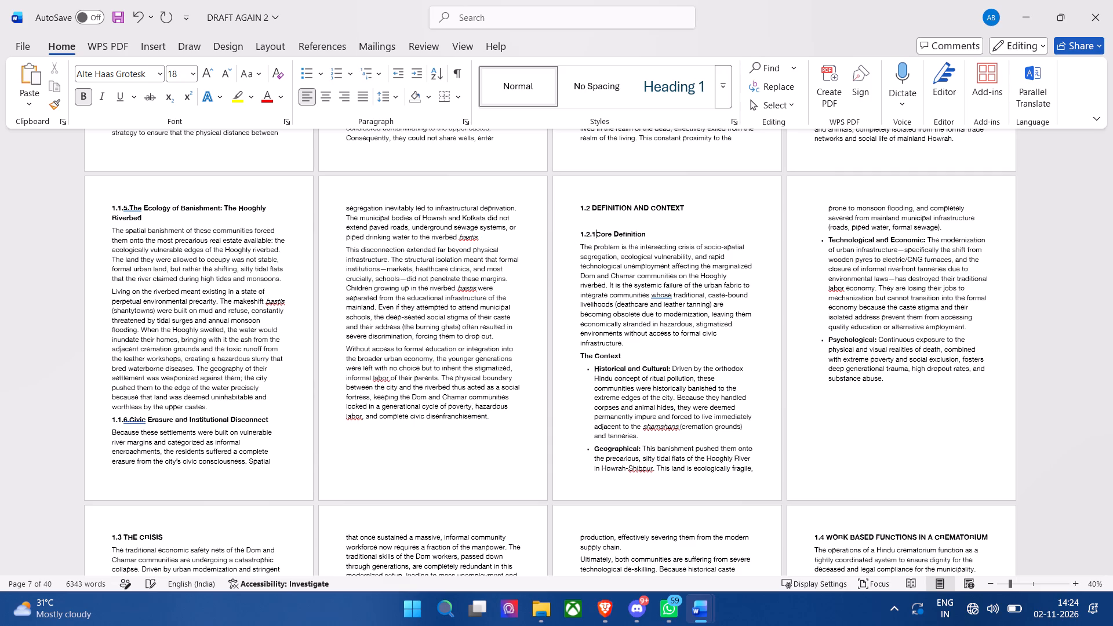
Add the number 1.2.2 before The Context heading under 1.2 DEFINITION AND CONTEXT.
click(580, 357)
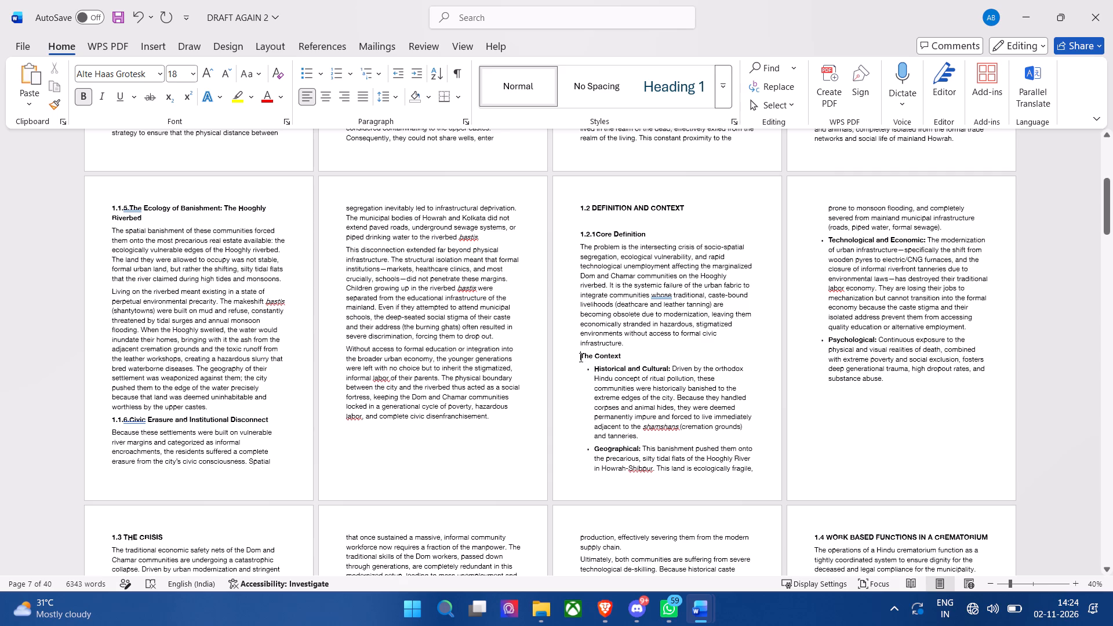
text(1.2.2)
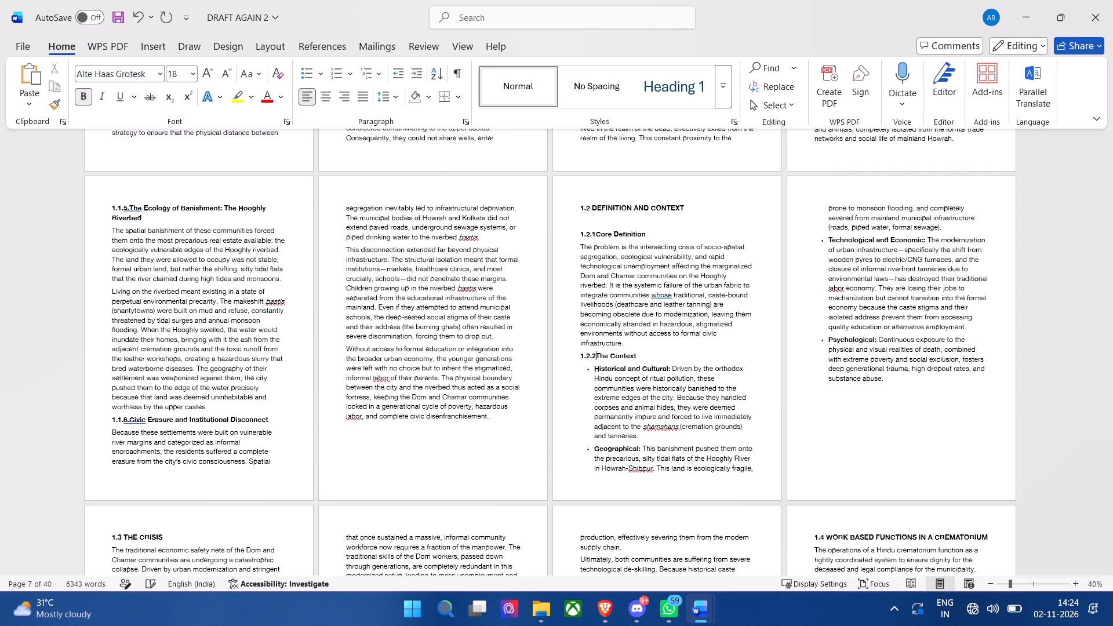
Renumber the headings The Core Operations Team as 1.5.1 and Spiritual and Ritual Facilitators as 1.5.2. in section 1.5.
scroll(704, 352, down, 11)
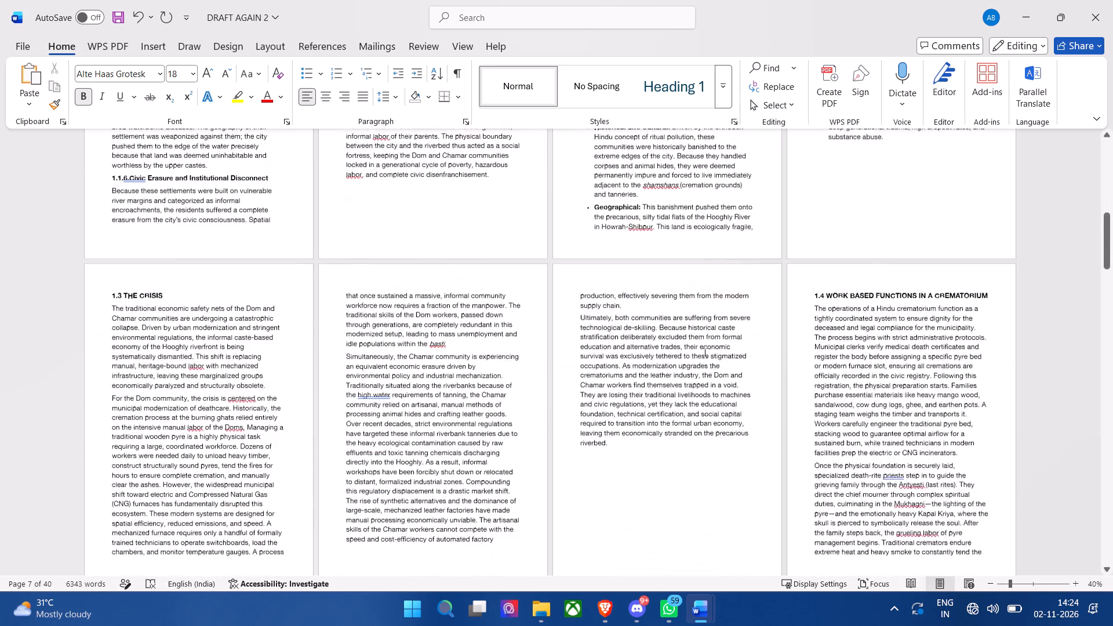
scroll(704, 352, down, 11)
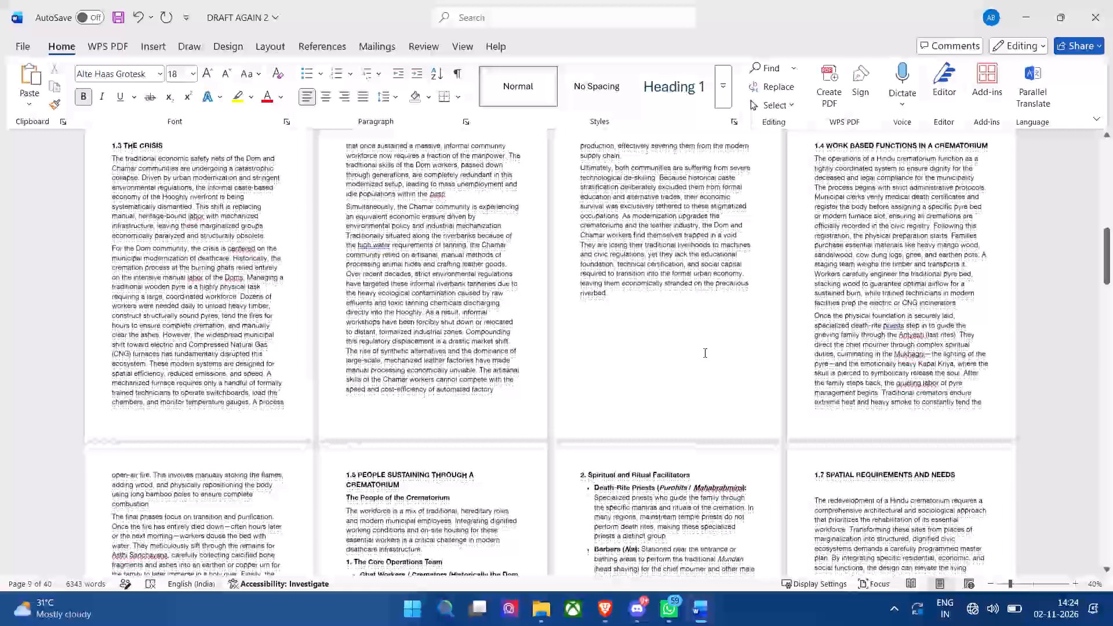
scroll(704, 352, down, 7)
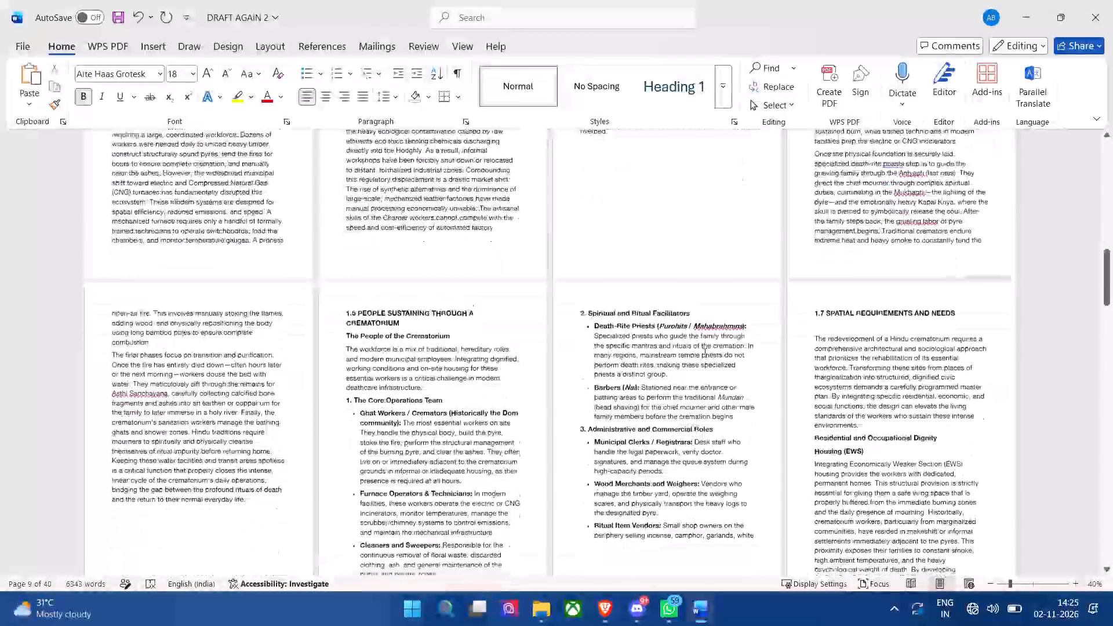
scroll(704, 352, down, 1)
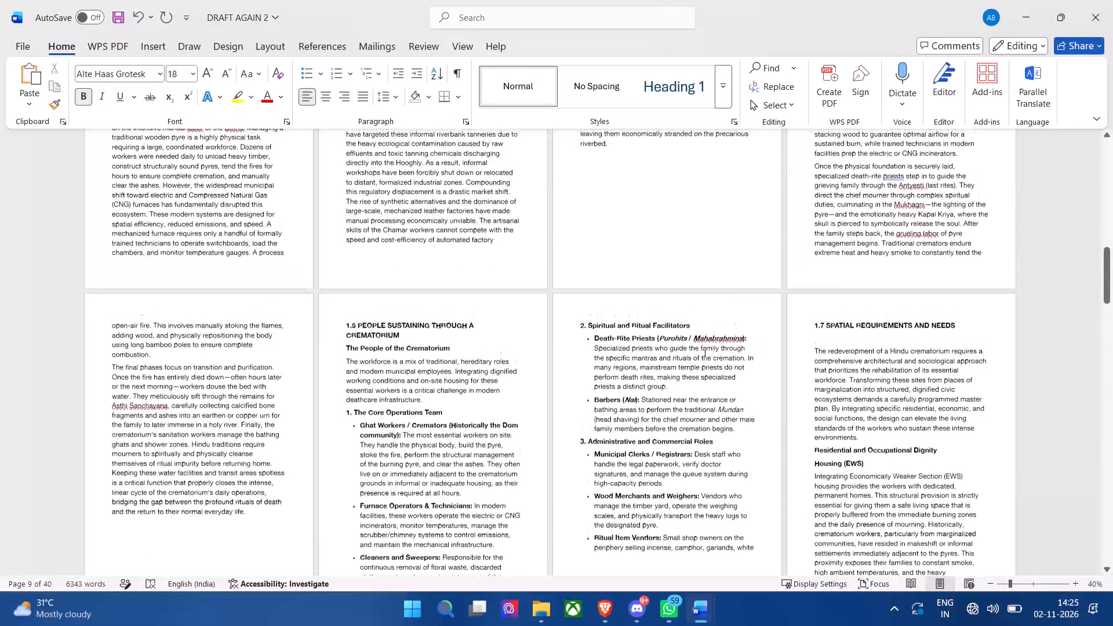
scroll(704, 352, down, 1)
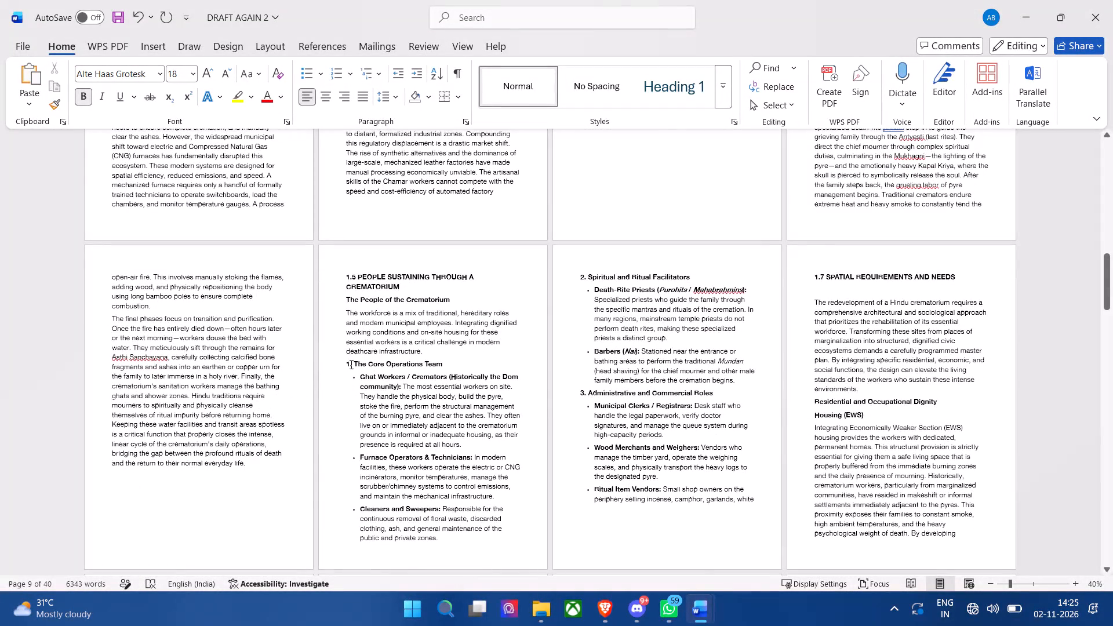
click(351, 364)
text(5.1)
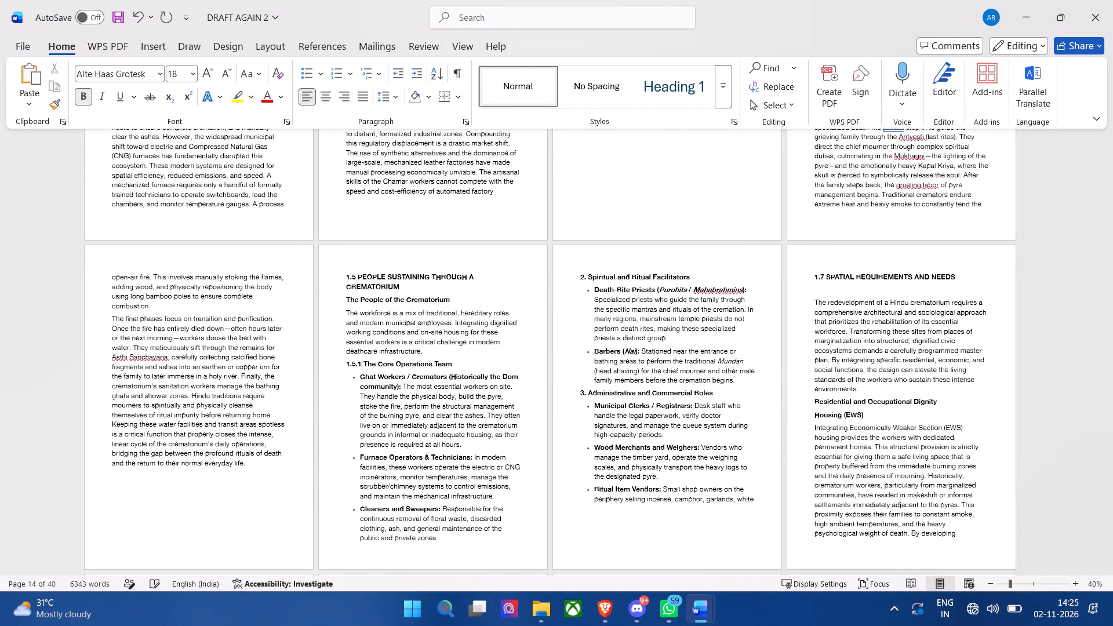
click(583, 274)
key(BackSpace)
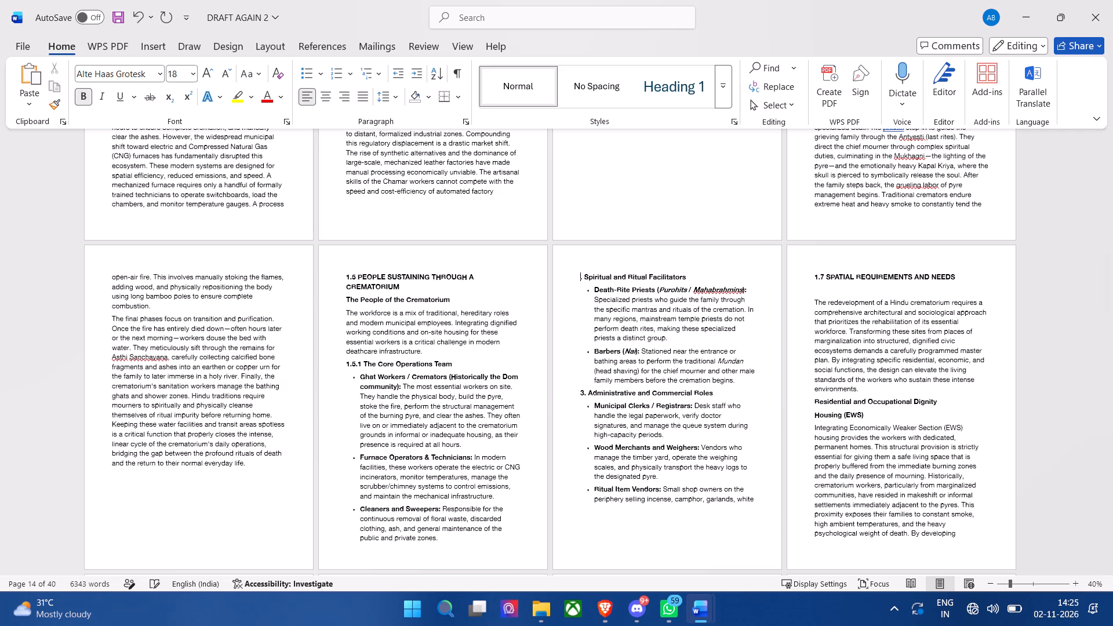
text(1.5.2)
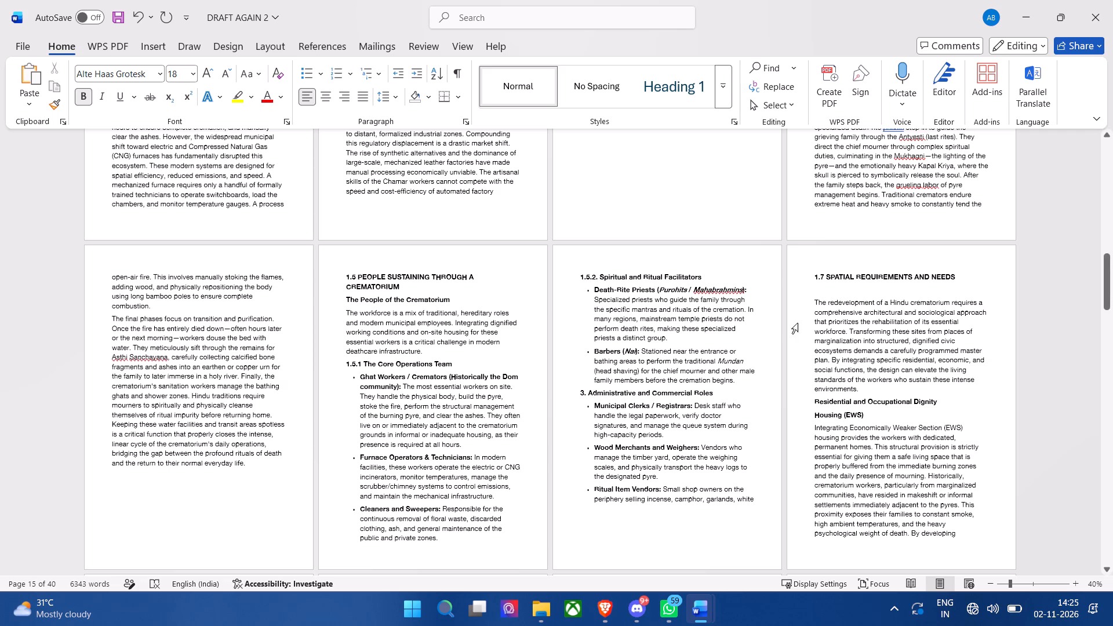
Check the preceding section numbers and renumber the SPATIAL REQUIREMENTS AND NEEDS heading as 1.6.
scroll(741, 365, up, 7)
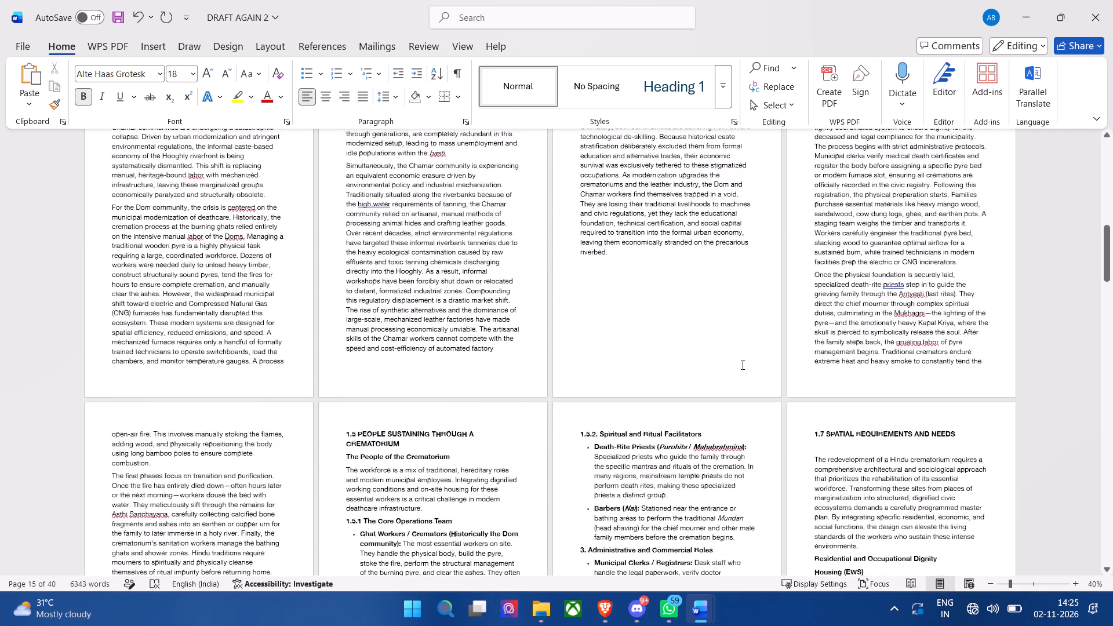
scroll(741, 365, up, 8)
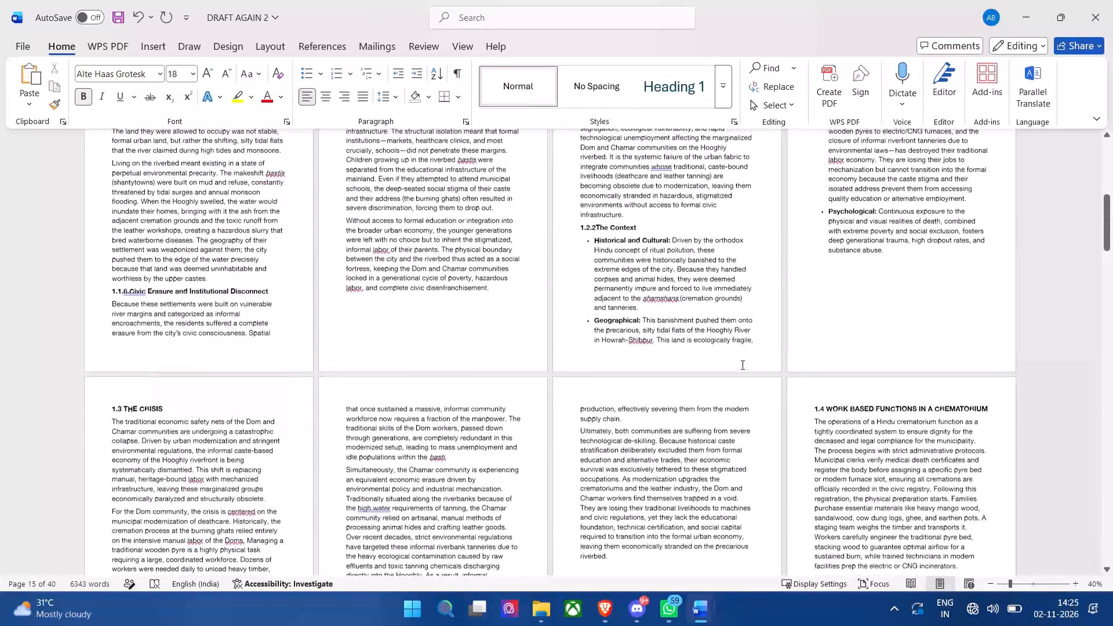
scroll(741, 365, up, 3)
scroll(741, 365, right, 1)
scroll(741, 365, up, 1)
scroll(741, 365, right, 1)
scroll(741, 365, down, 4)
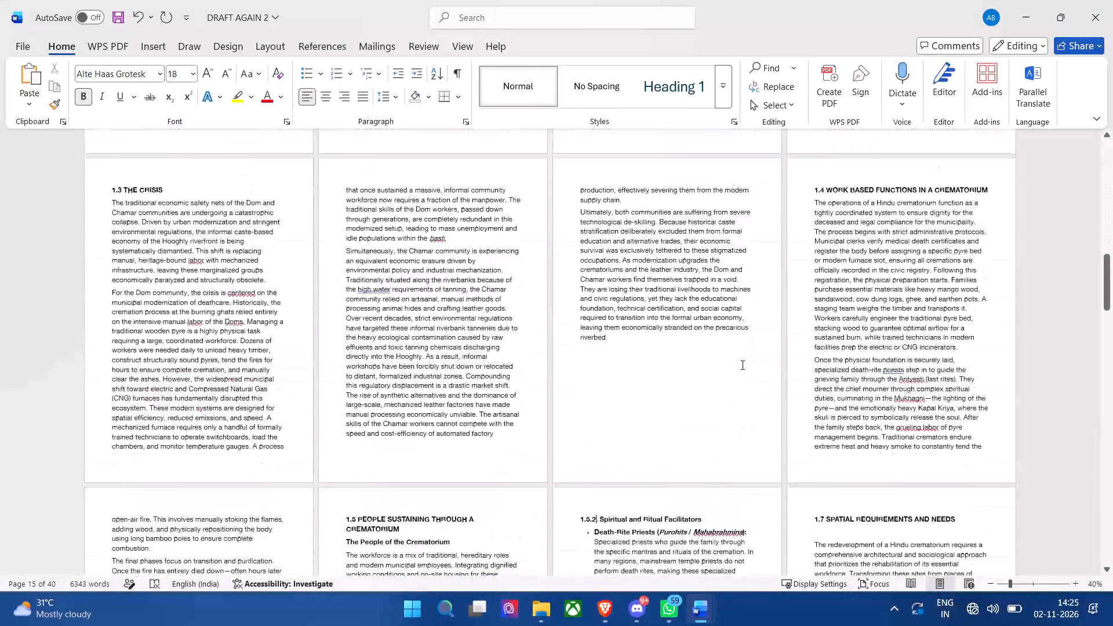
scroll(741, 365, down, 3)
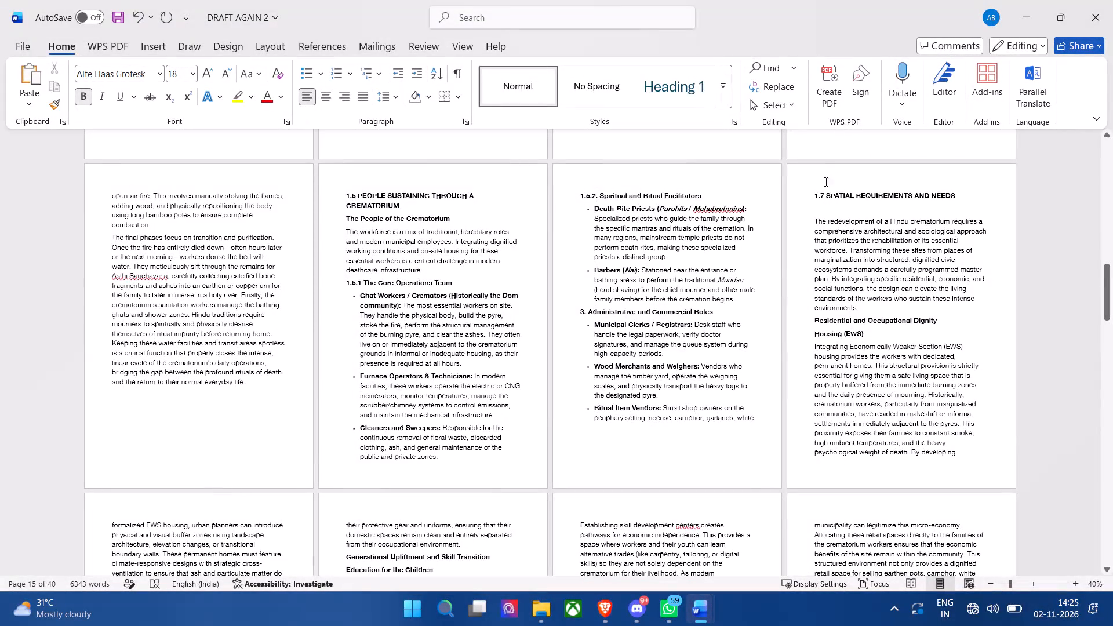
click(824, 191)
key(BackSpace)
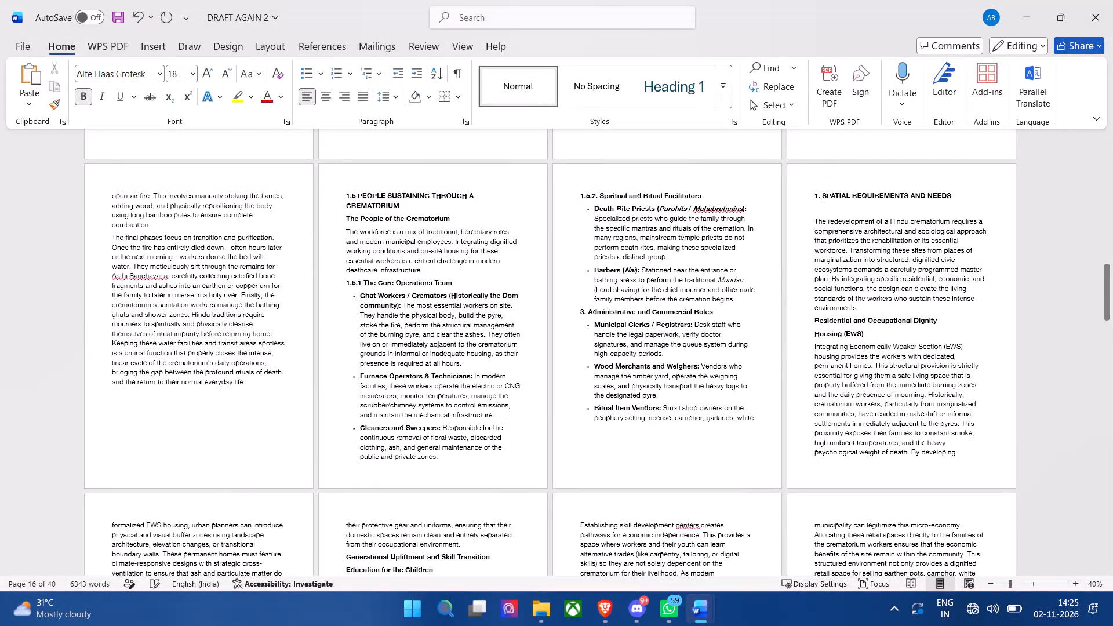
key(6)
key(period)
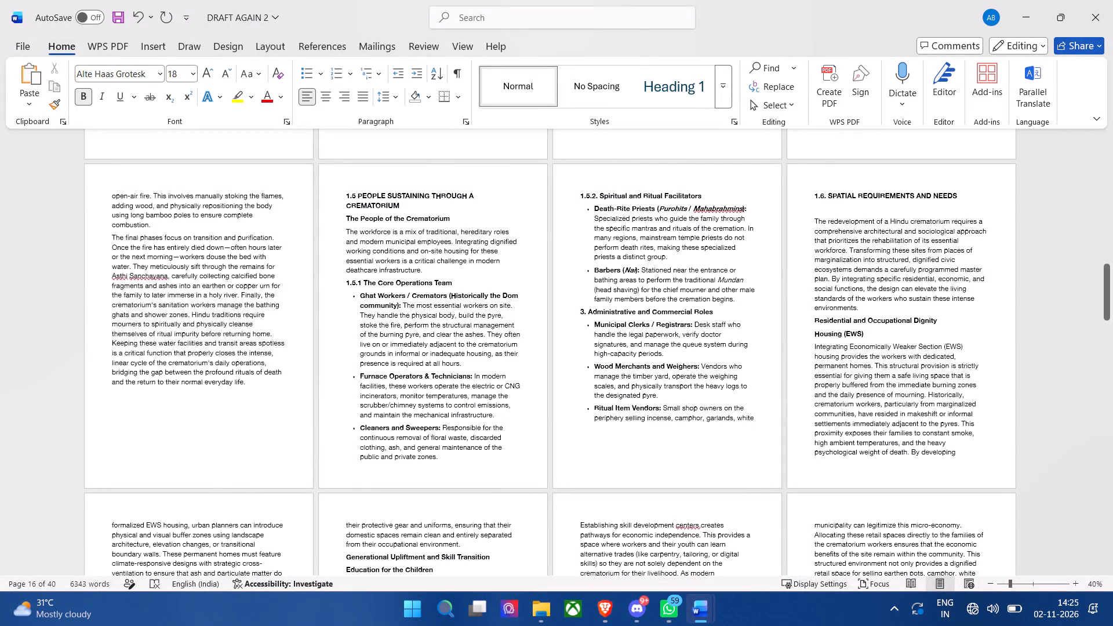
Number the headings Residential and Occupational Dignity and Services and Decontamination as 1.6.1. and 1.6.2.
click(811, 323)
text(1.6.1)
key(period)
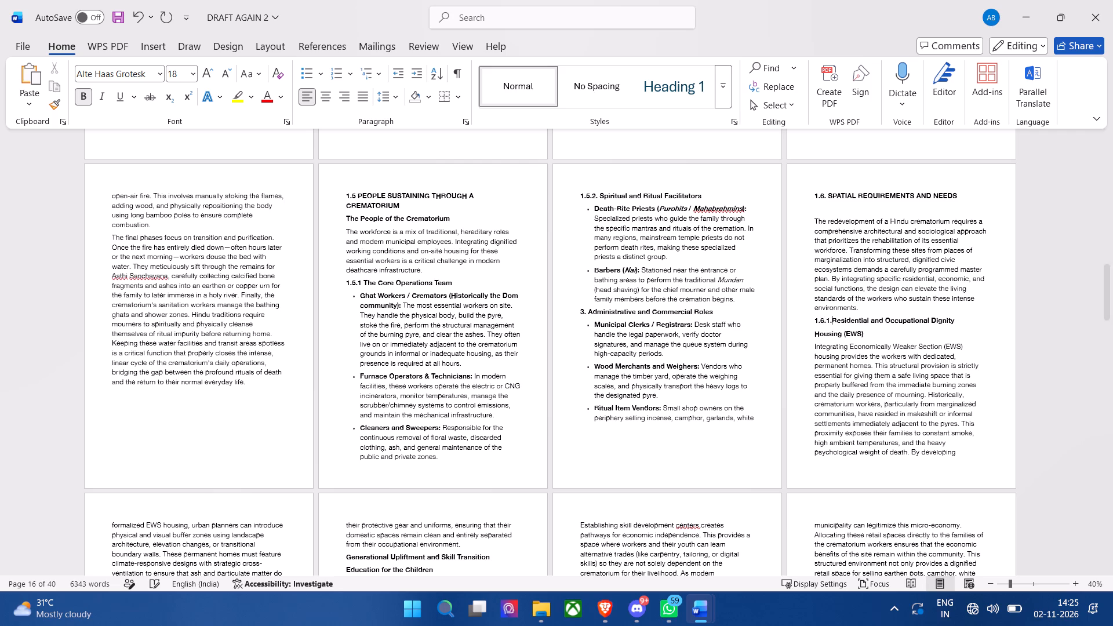
scroll(705, 328, down, 8)
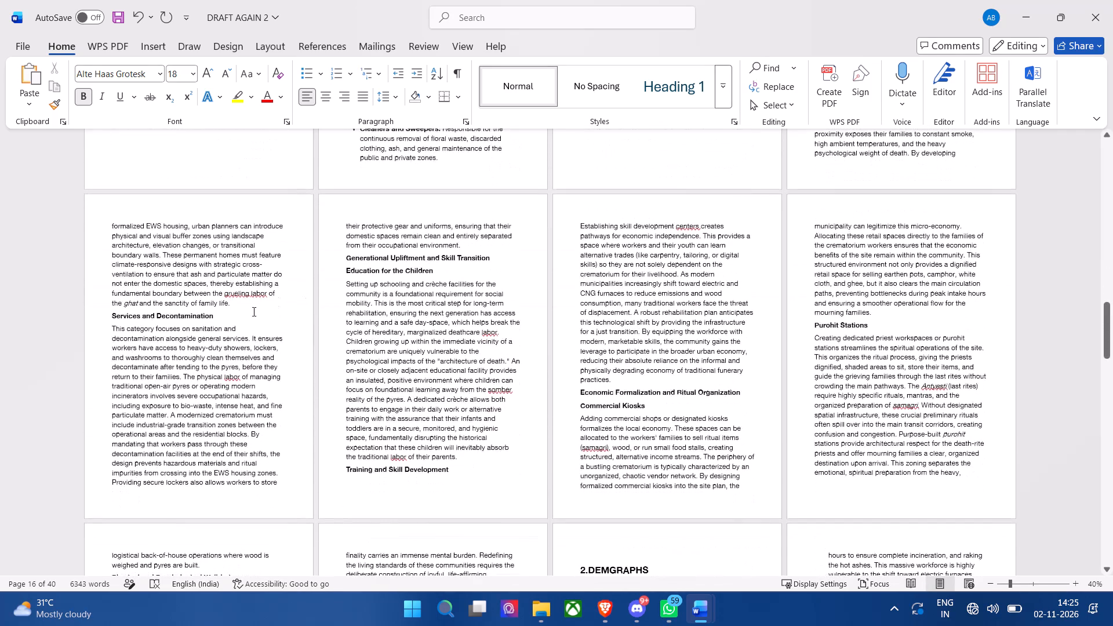
click(106, 320)
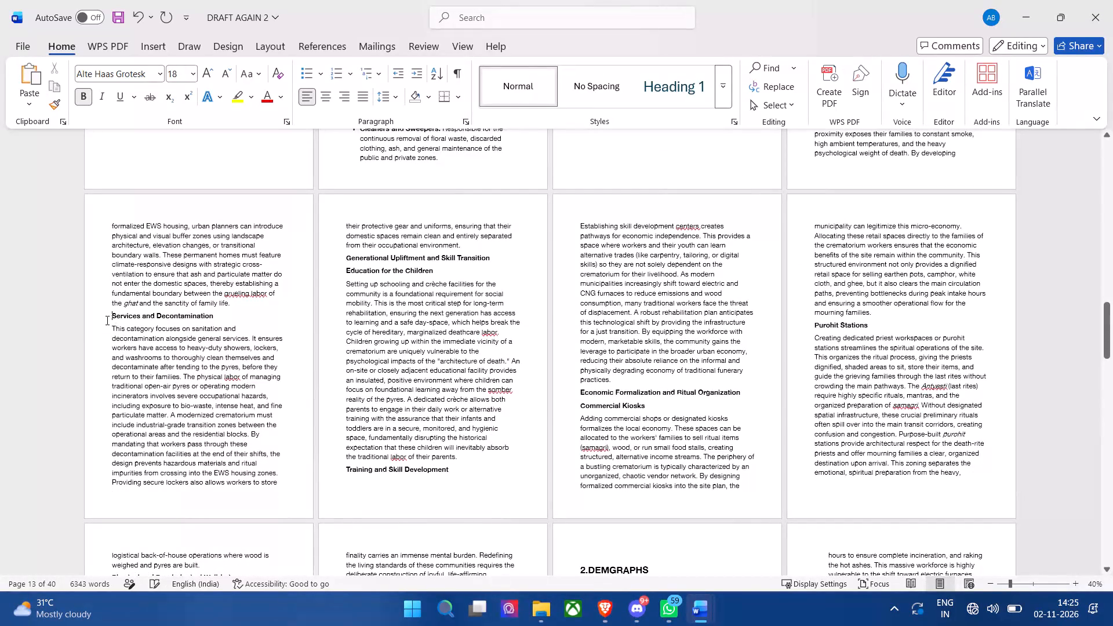
text(1.6.2)
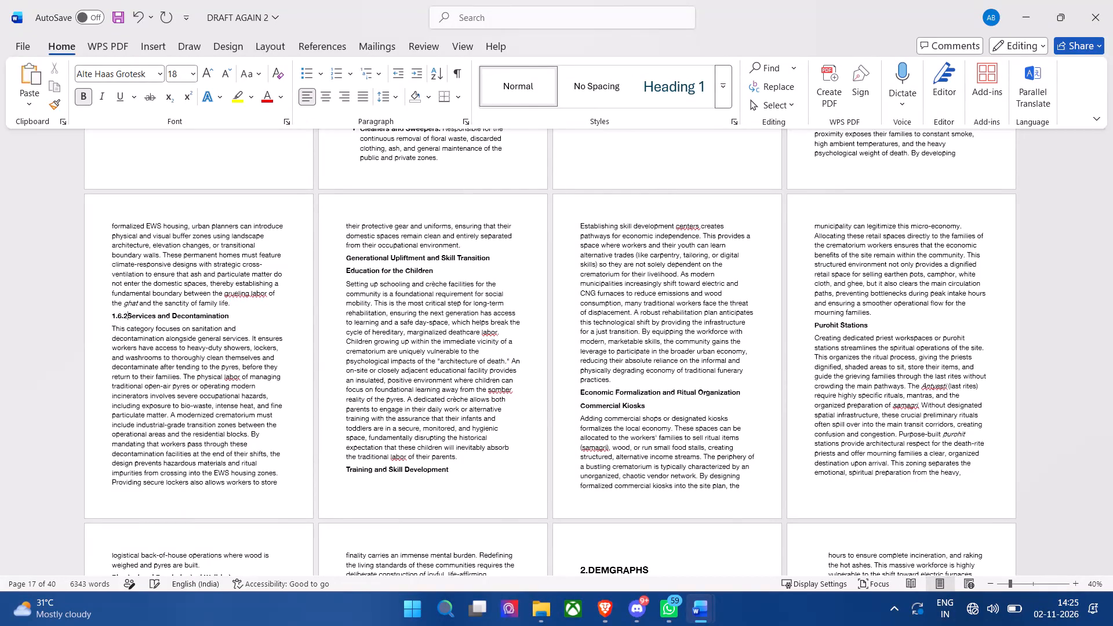
click(106, 320)
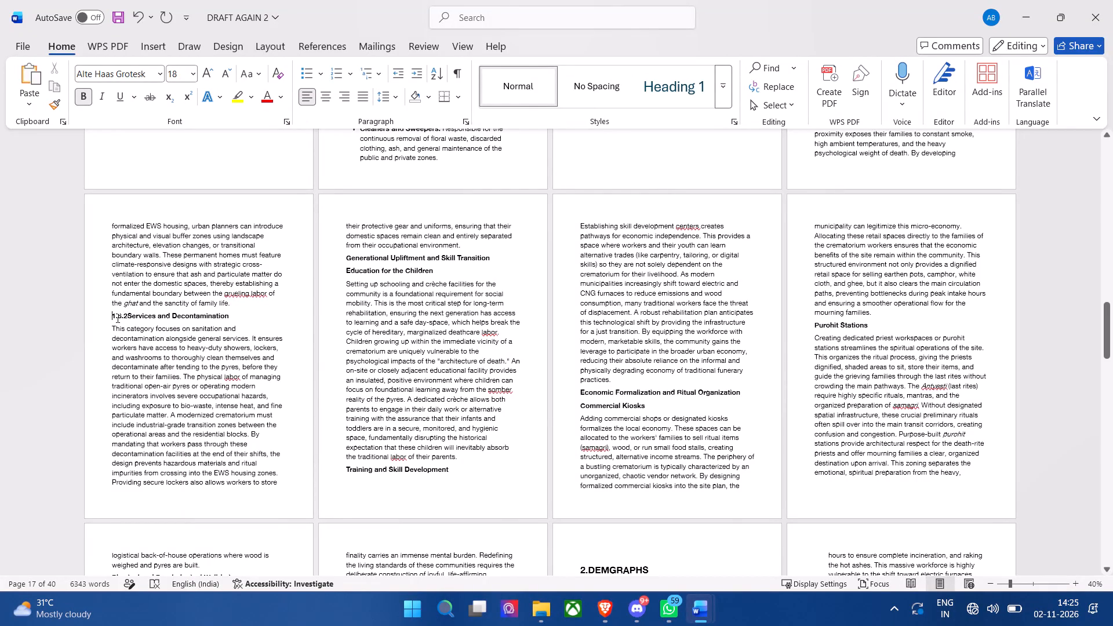
click(125, 315)
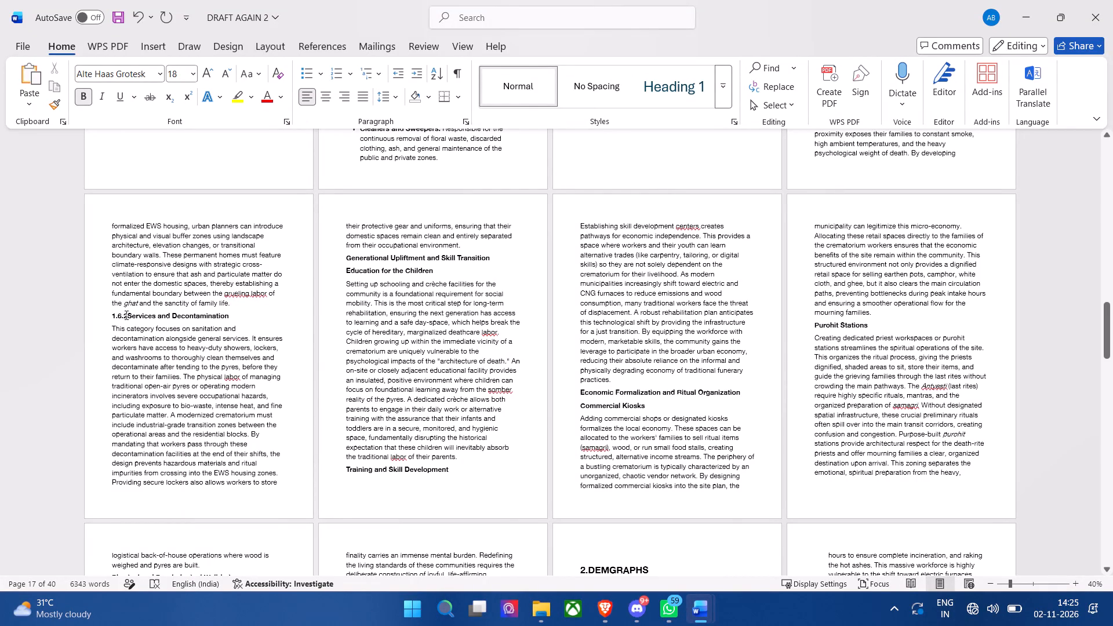
click(128, 315)
key(period)
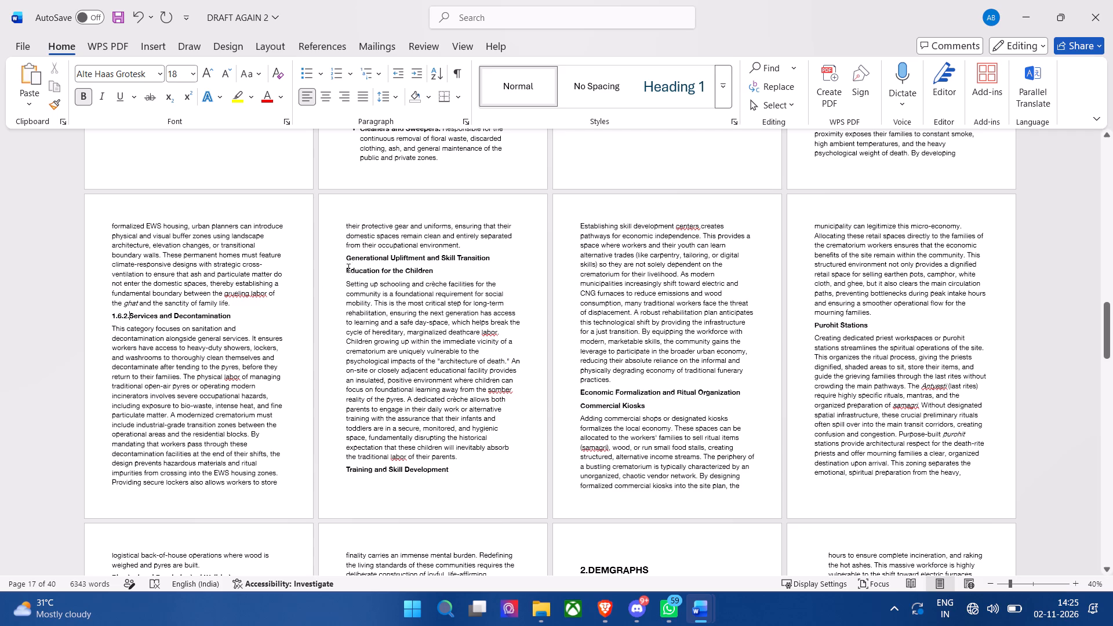
Number the headings Generational Upliftment and Skill Transition and Economic Formalization and Ritual Organization as 1.6.3. and 1.6.4.
click(345, 262)
text(1.6.3.)
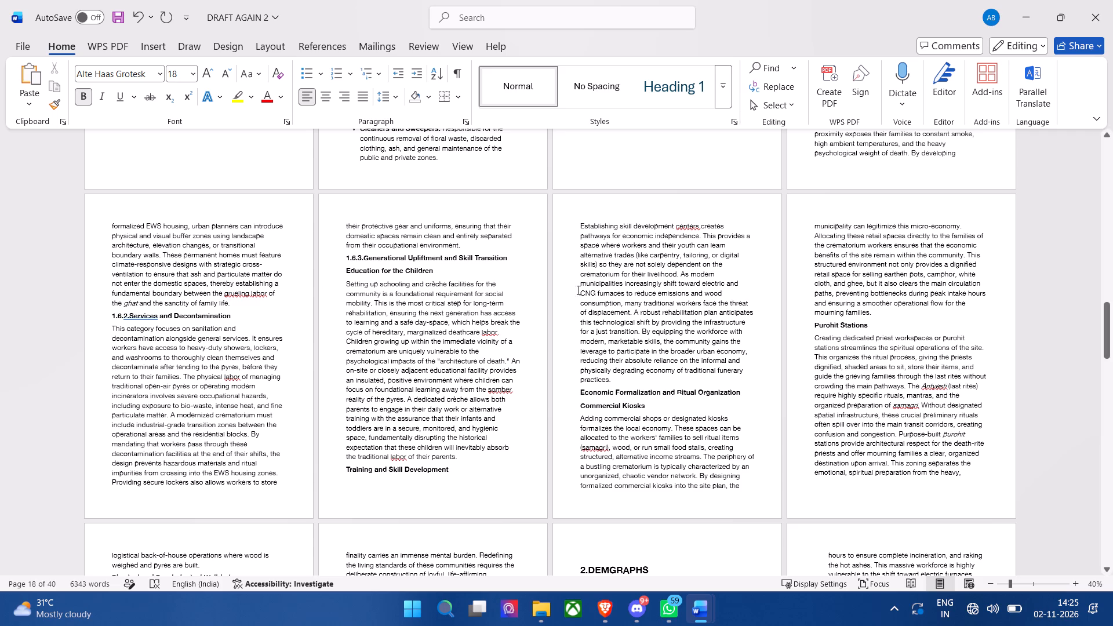
click(578, 397)
text(1.6.4)
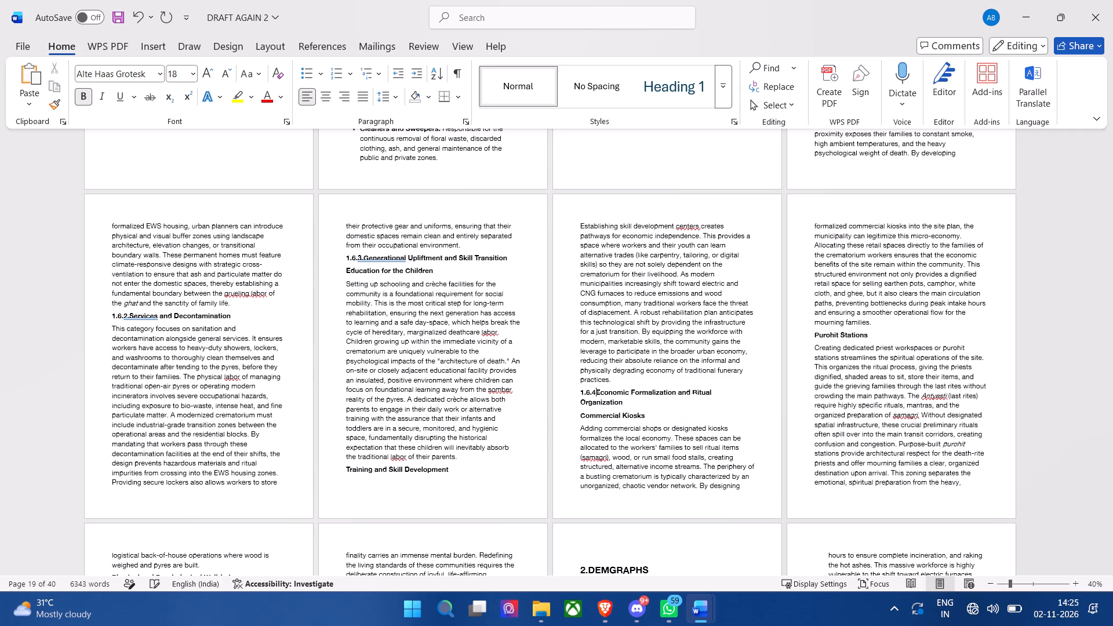
key(period)
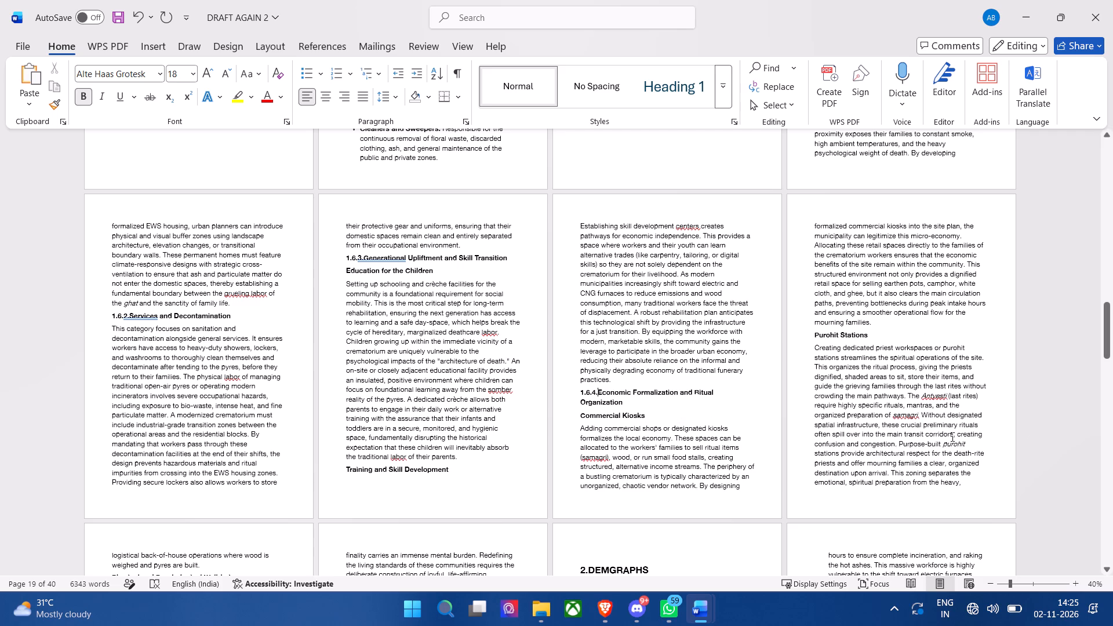
Add the number 1.6.5. before the Physical and Psychological Well-being heading.
scroll(860, 340, down, 9)
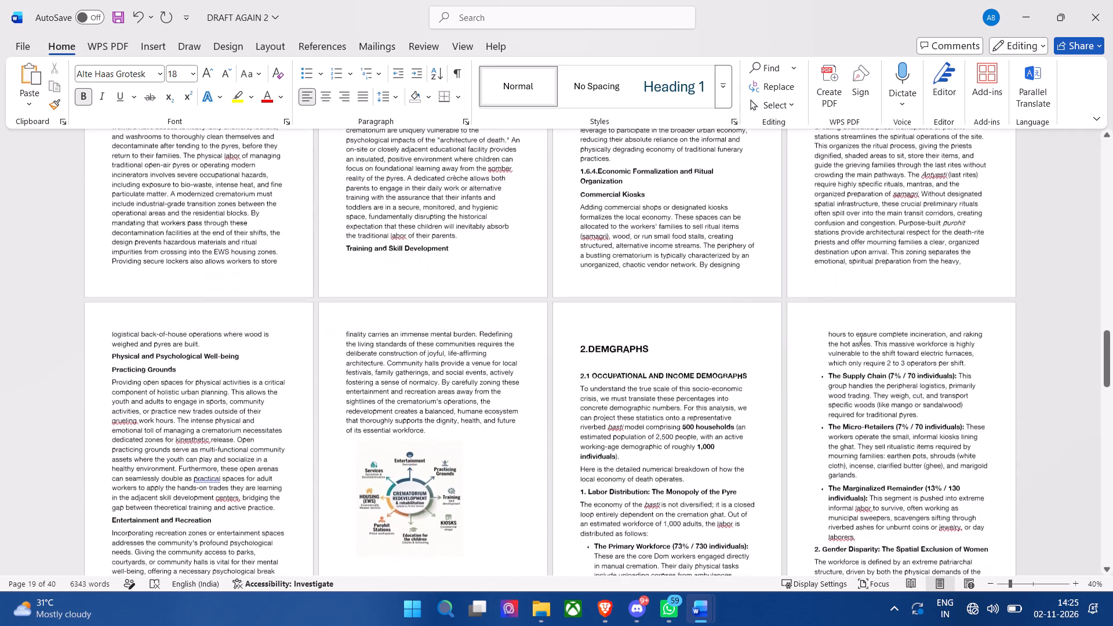
scroll(860, 340, down, 2)
scroll(860, 340, up, 6)
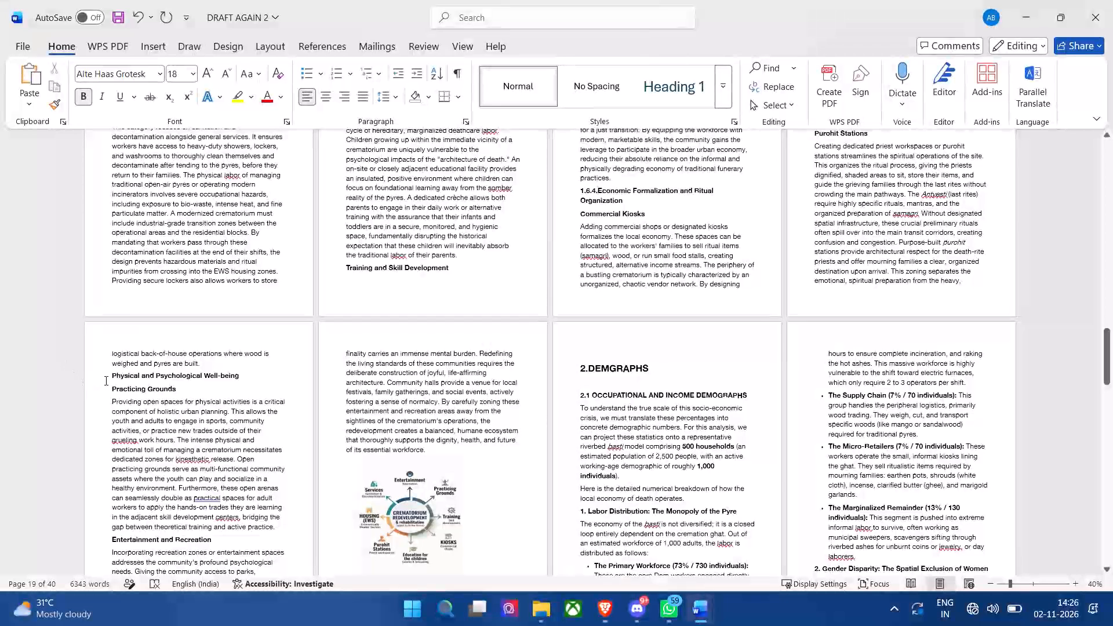
click(105, 378)
text(1.6.5.)
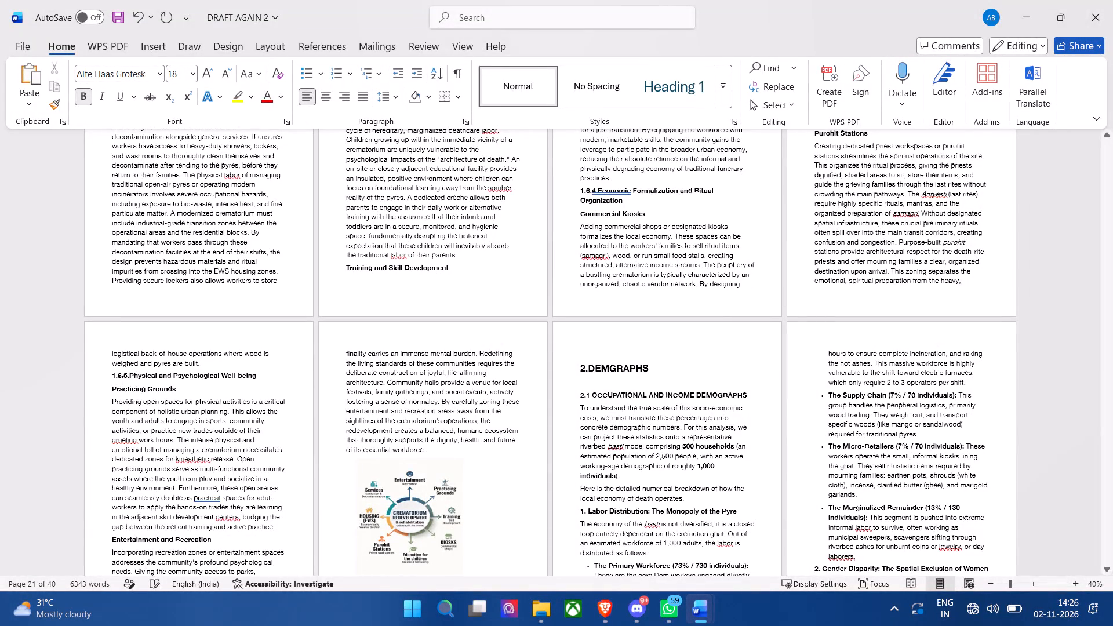
Examine the heading numbering in the demographics chapter, from section 2.1 through section 2.3.
scroll(292, 434, down, 5)
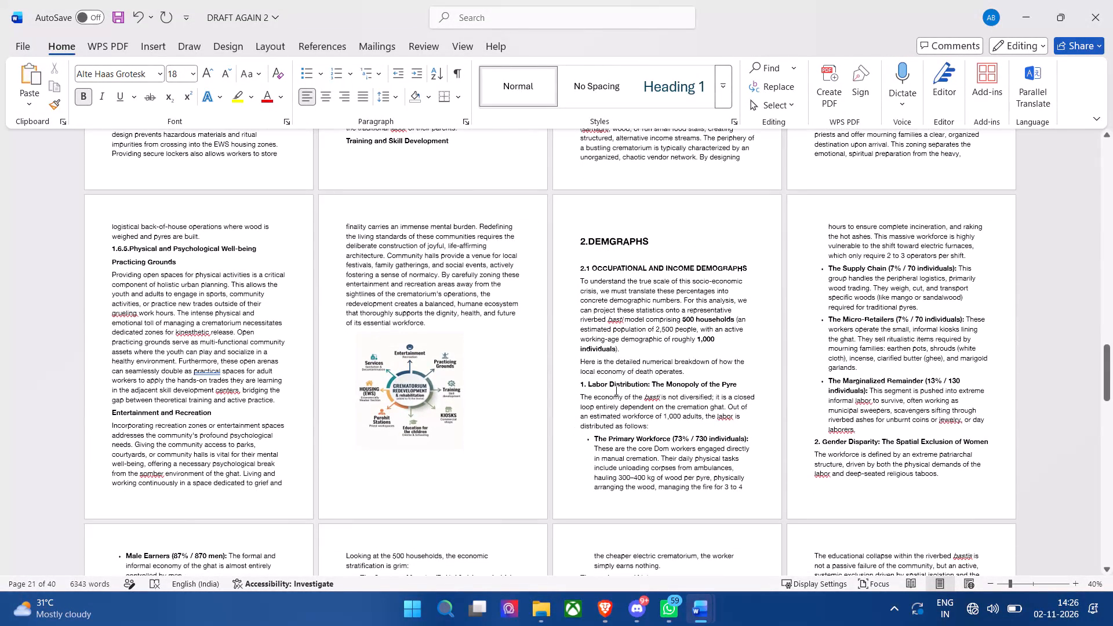
scroll(615, 390, down, 8)
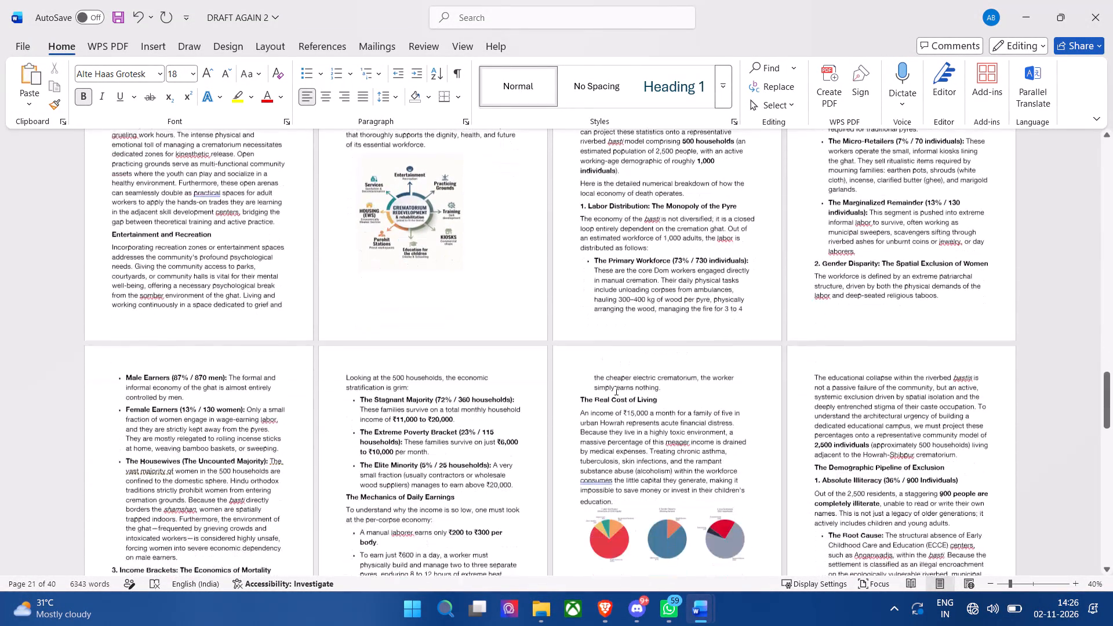
scroll(615, 390, up, 1)
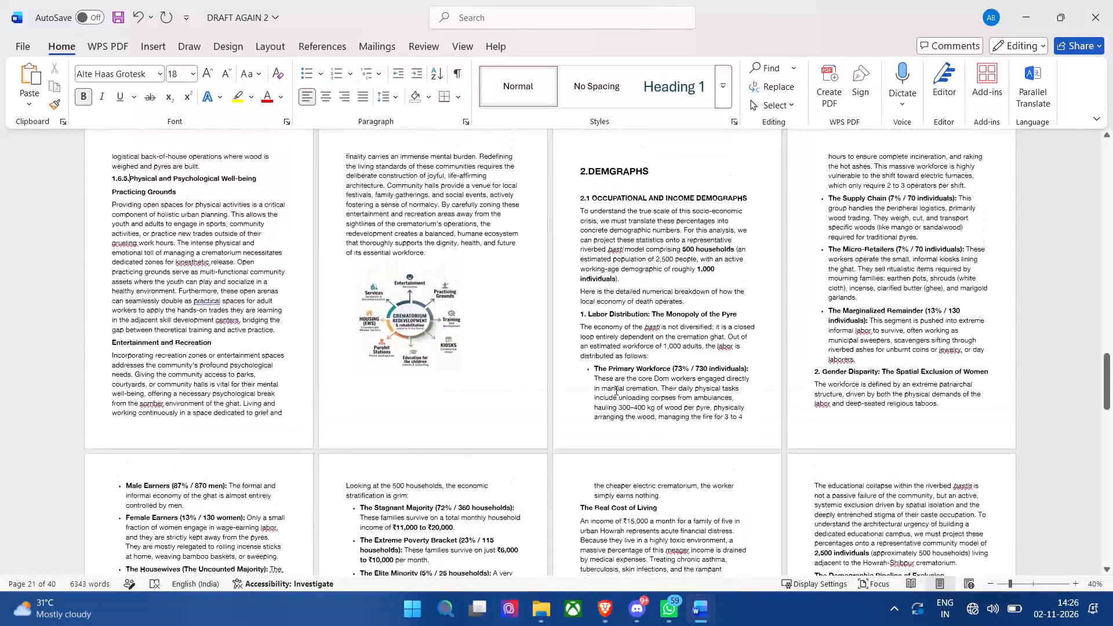
scroll(615, 390, down, 14)
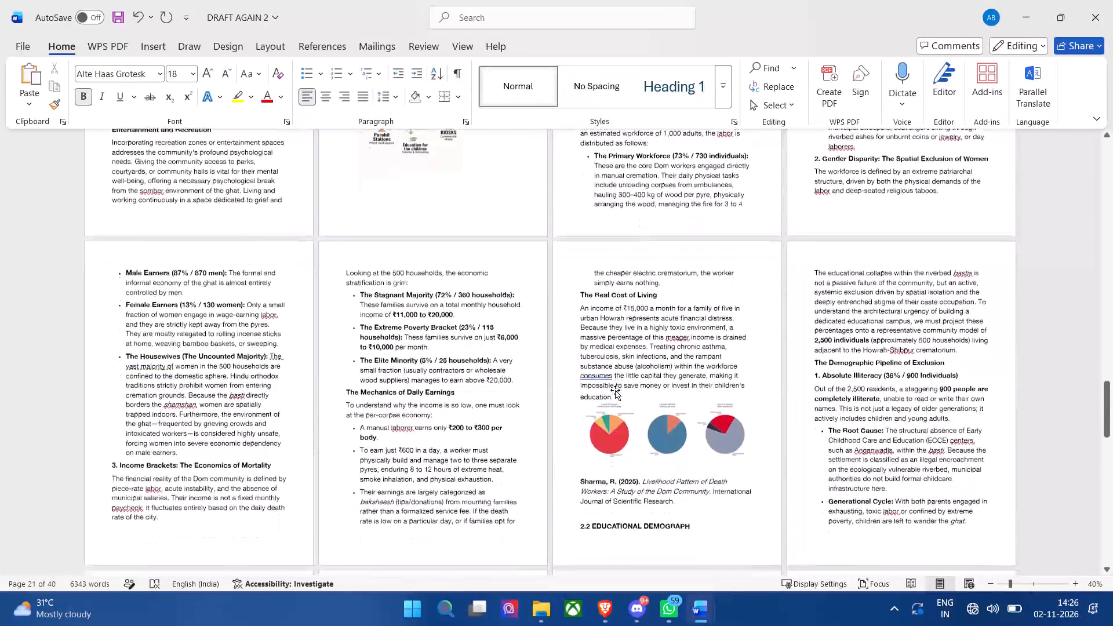
scroll(615, 390, down, 3)
scroll(615, 390, up, 10)
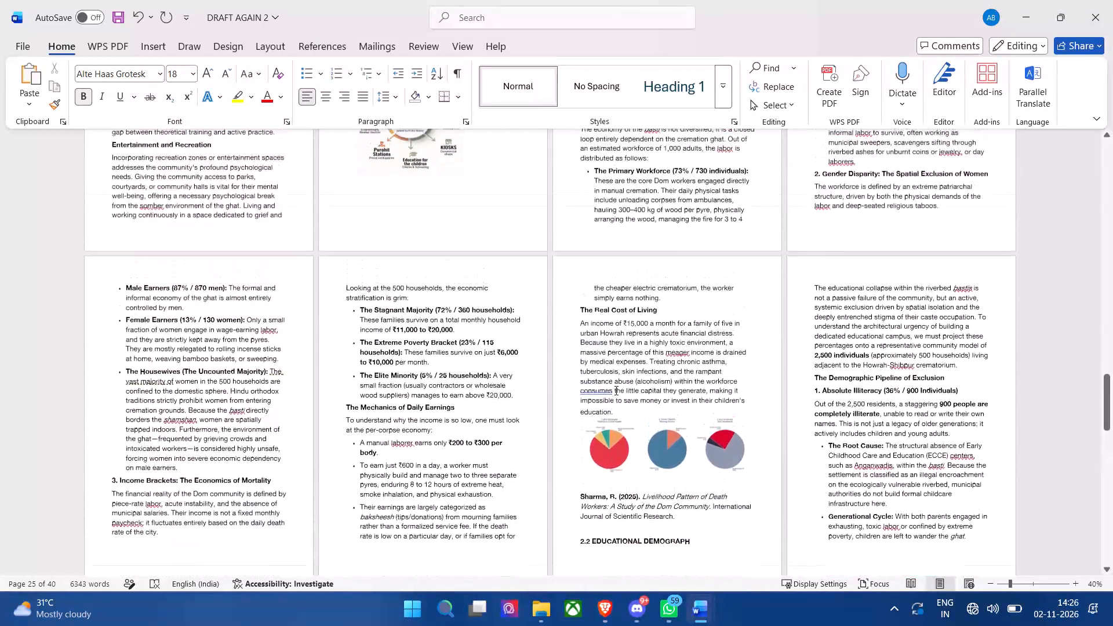
scroll(615, 390, up, 5)
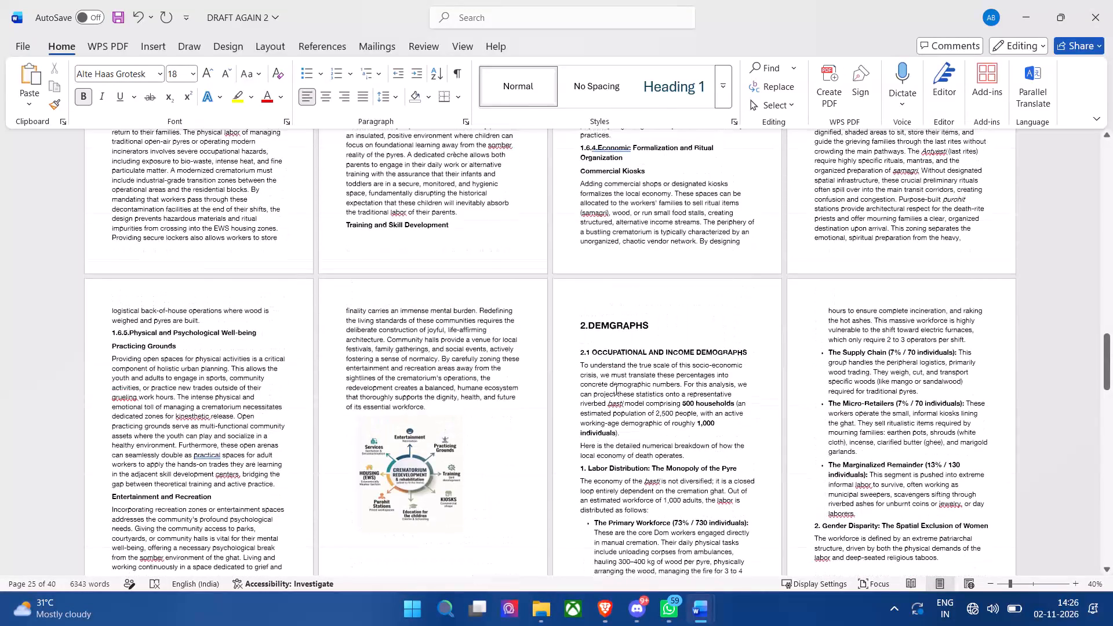
scroll(615, 390, down, 9)
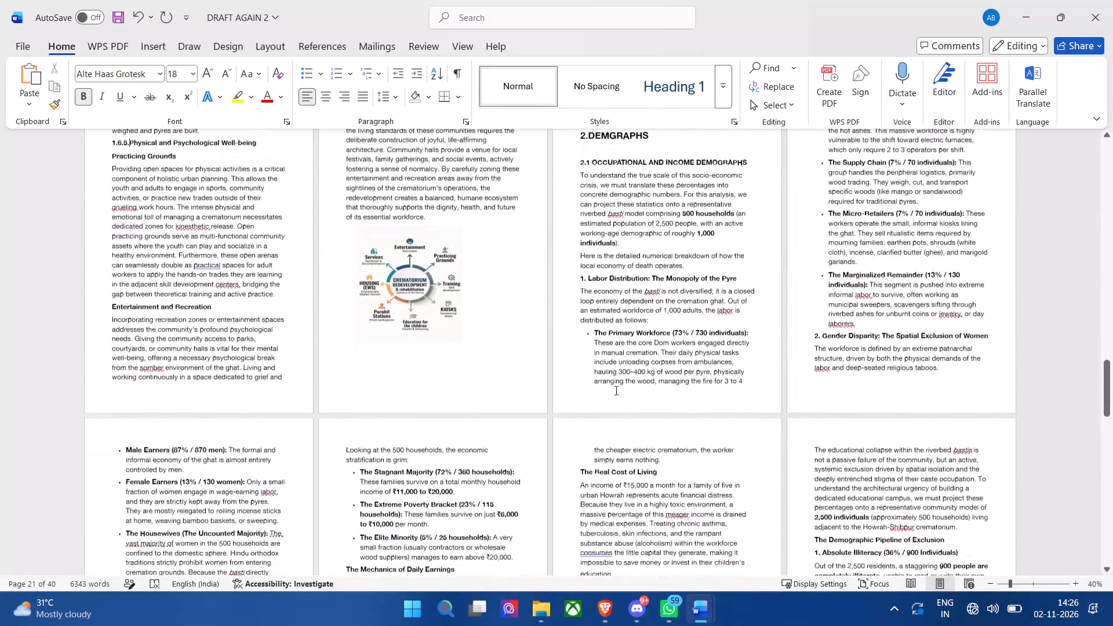
scroll(615, 390, down, 8)
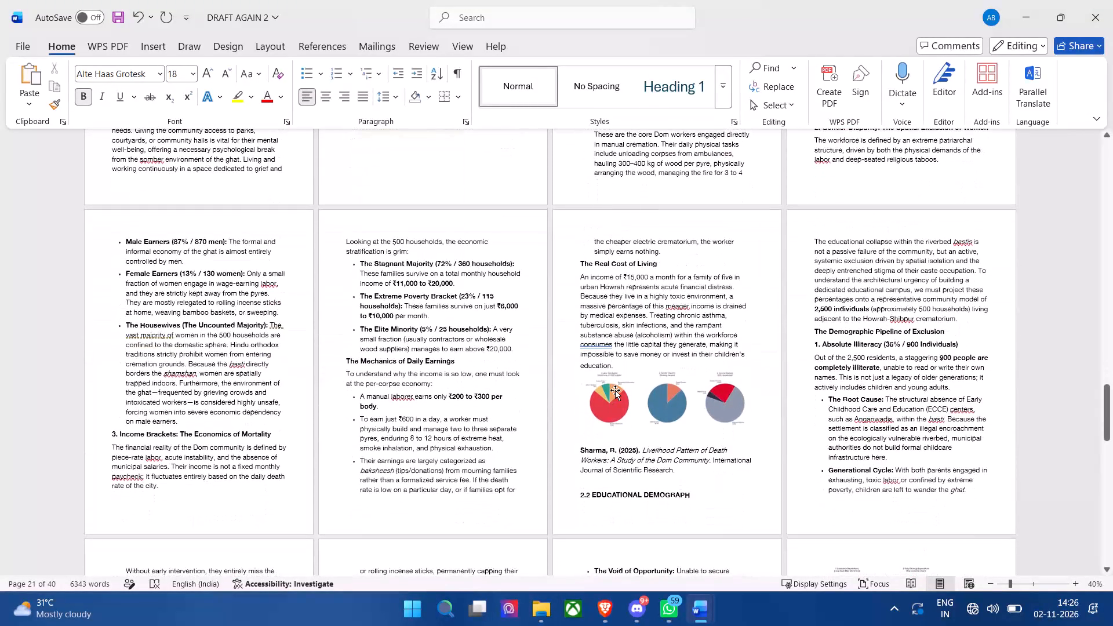
scroll(615, 390, down, 10)
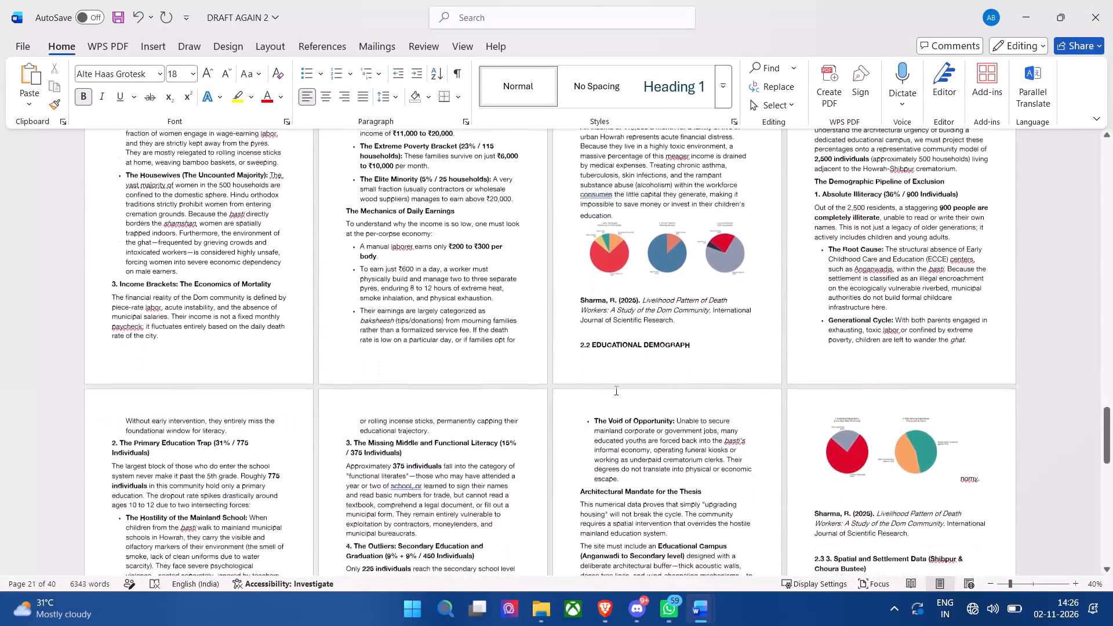
scroll(615, 390, down, 2)
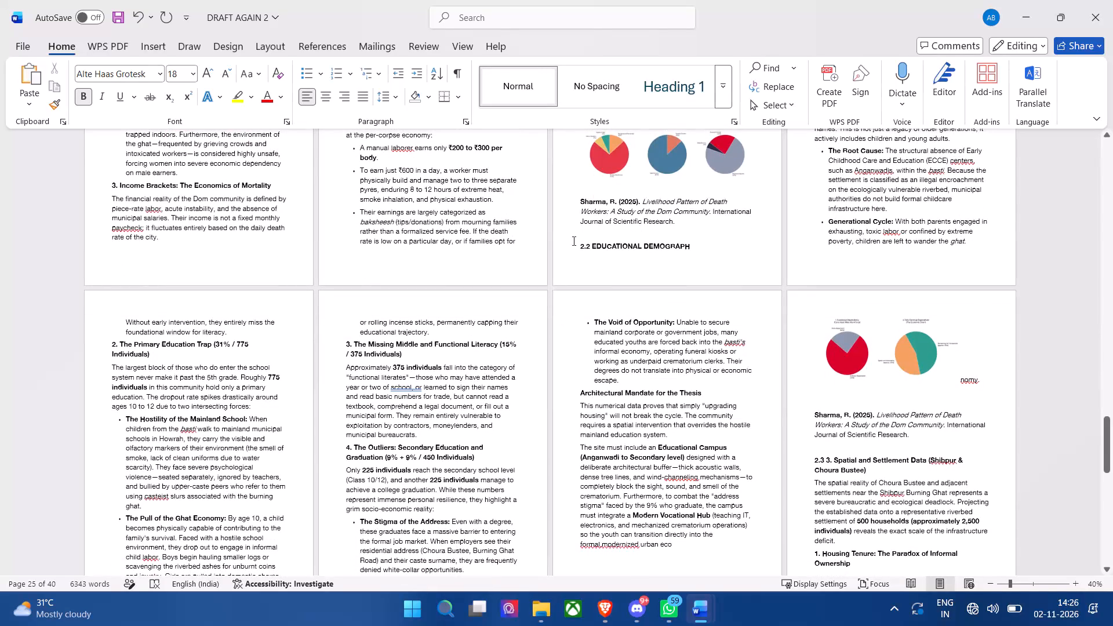
Insert a line break before the 2.2 EDUCATIONAL DEMOGRAPH heading so it starts on the next page with its text.
click(574, 239)
click(577, 261)
key(Return)
Remove the duplicate 3 and extra space from the Spatial and Settlement Data heading so its number reads 2.3.
scroll(577, 261, down, 3)
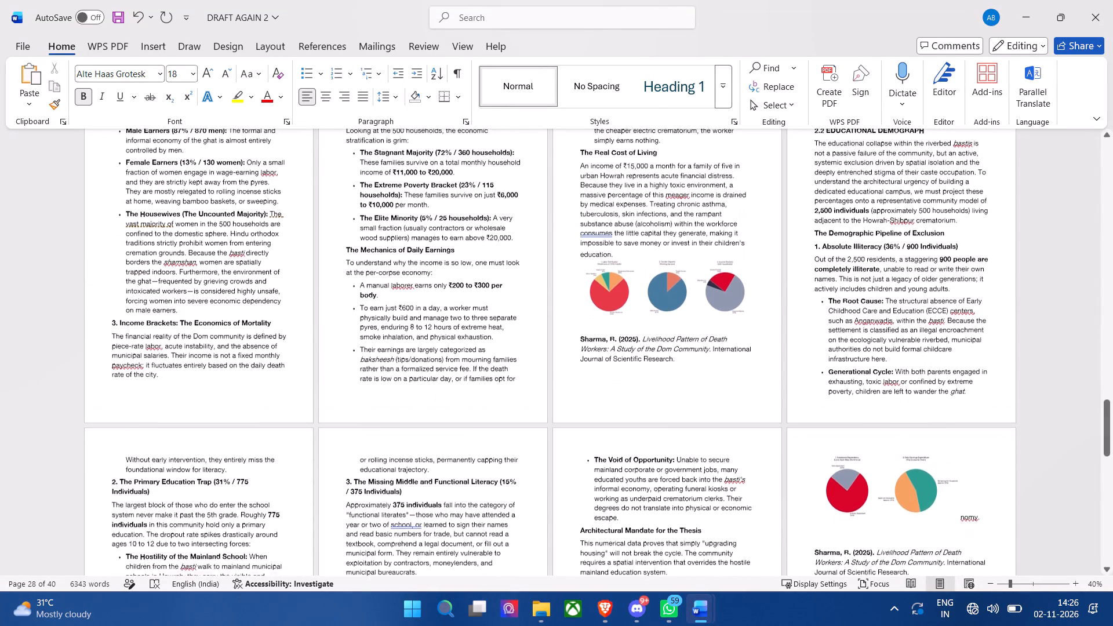
scroll(577, 261, down, 20)
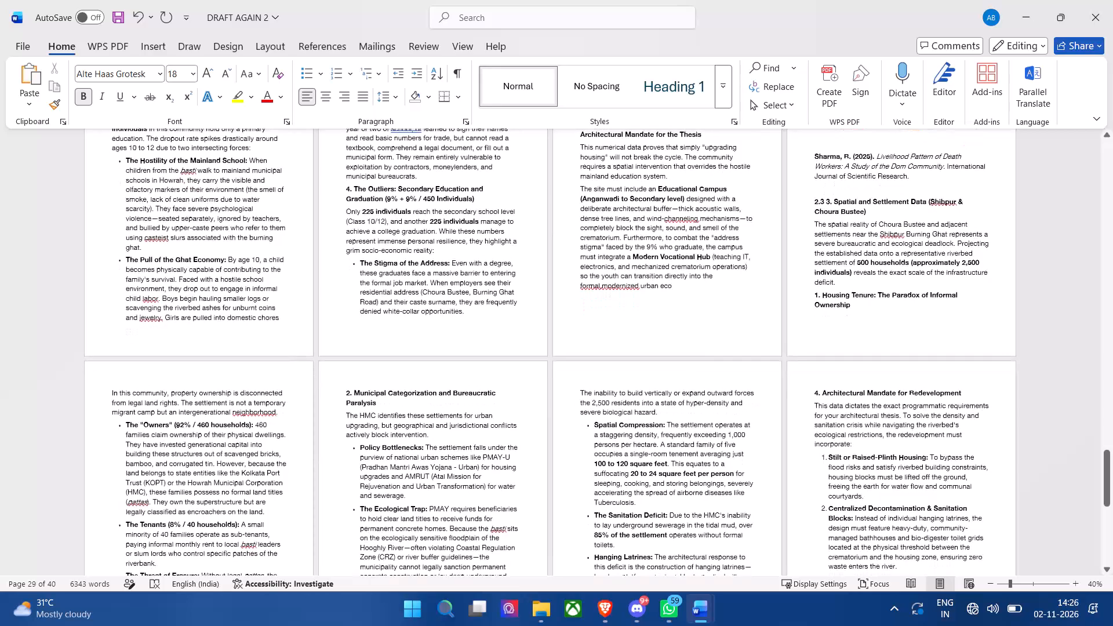
scroll(577, 261, up, 6)
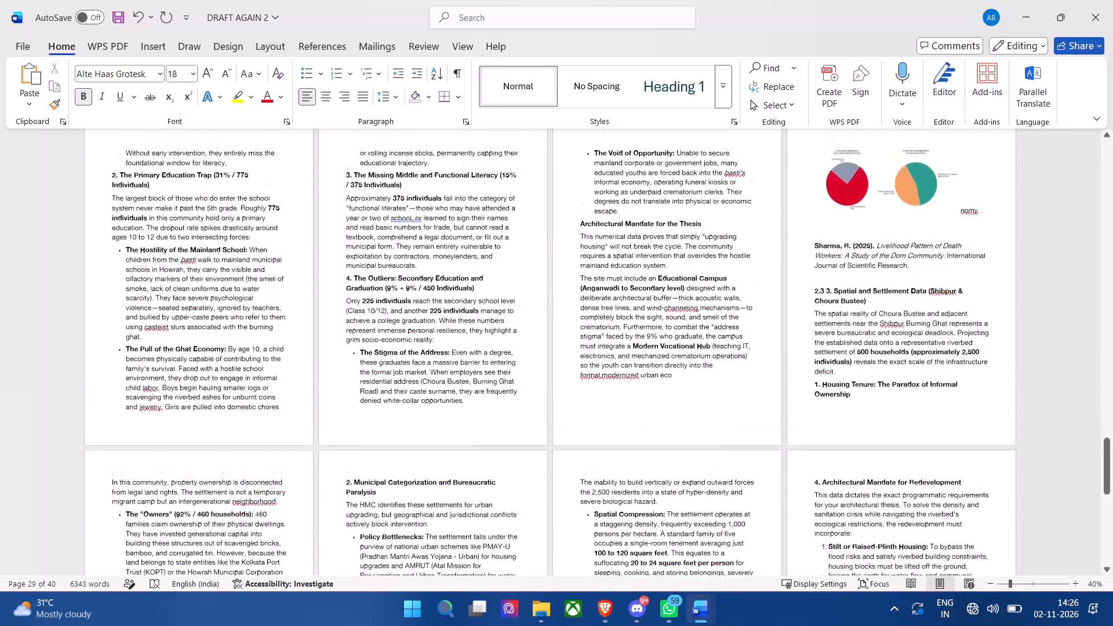
scroll(577, 261, up, 13)
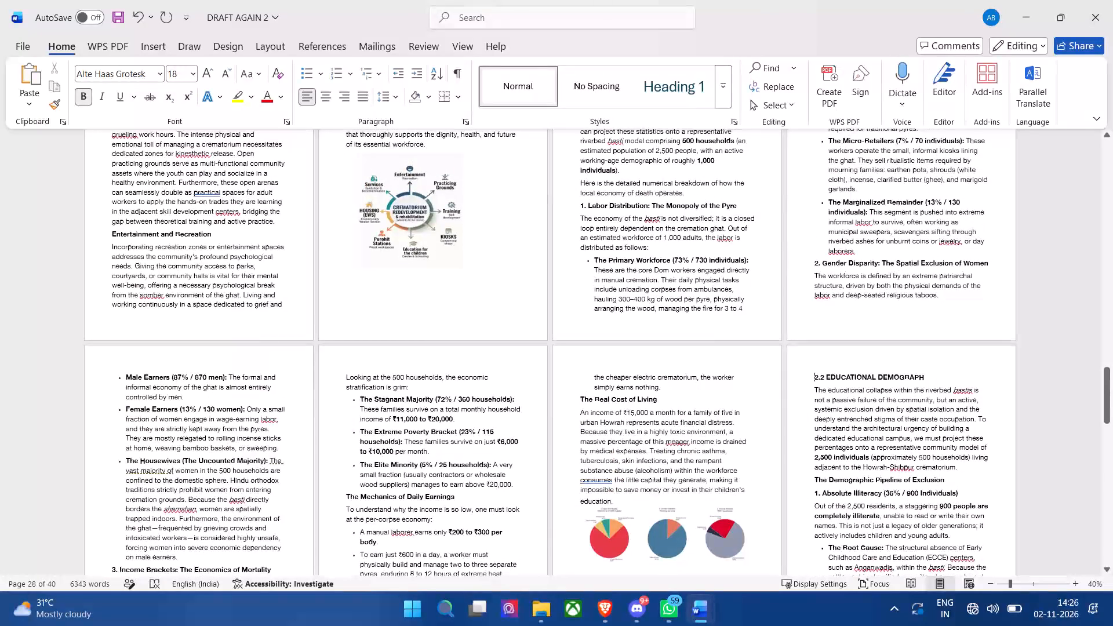
scroll(577, 261, down, 4)
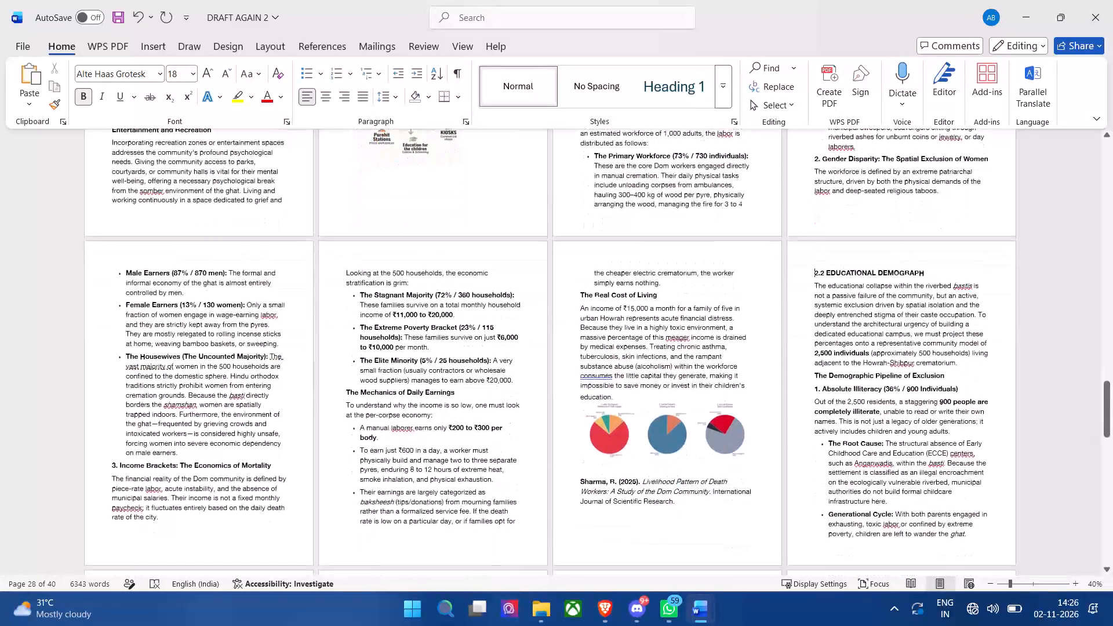
scroll(577, 261, up, 9)
scroll(577, 261, down, 3)
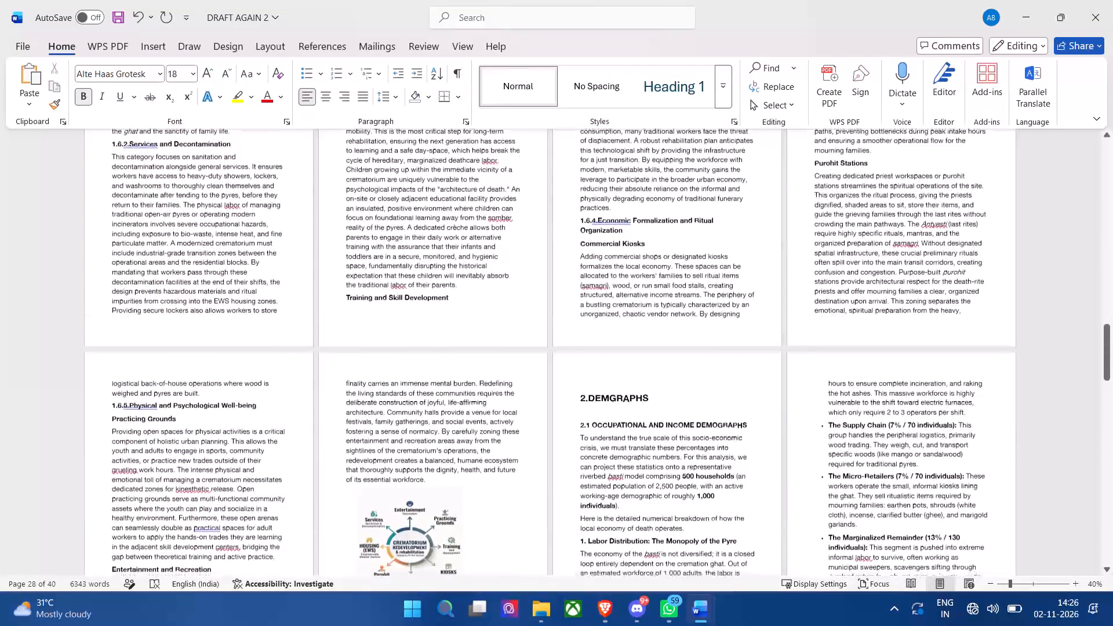
scroll(577, 261, down, 14)
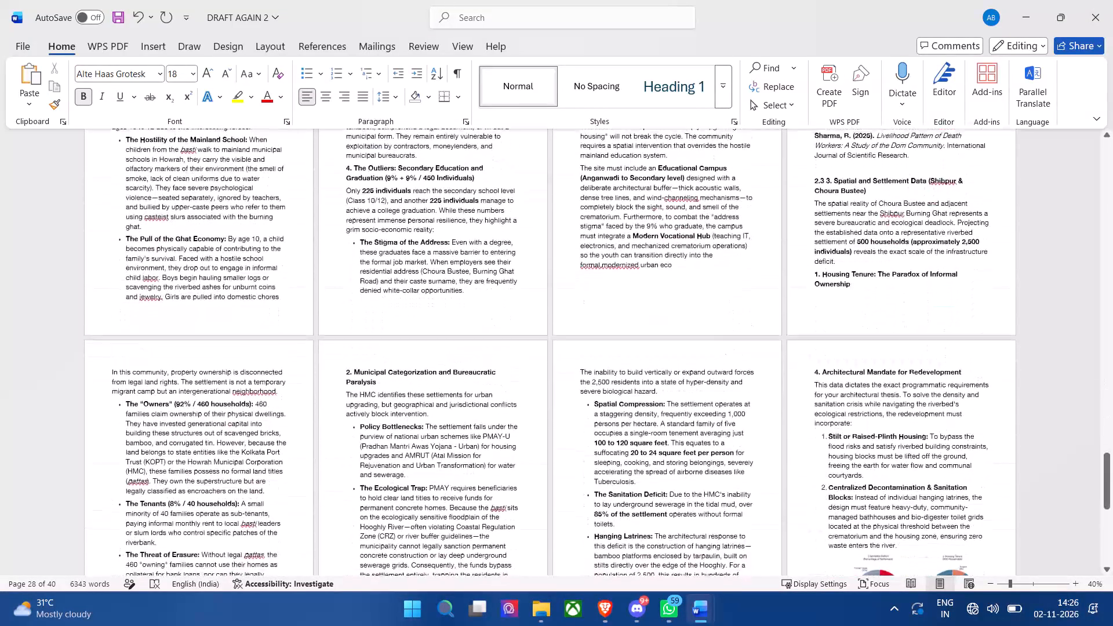
scroll(577, 261, up, 1)
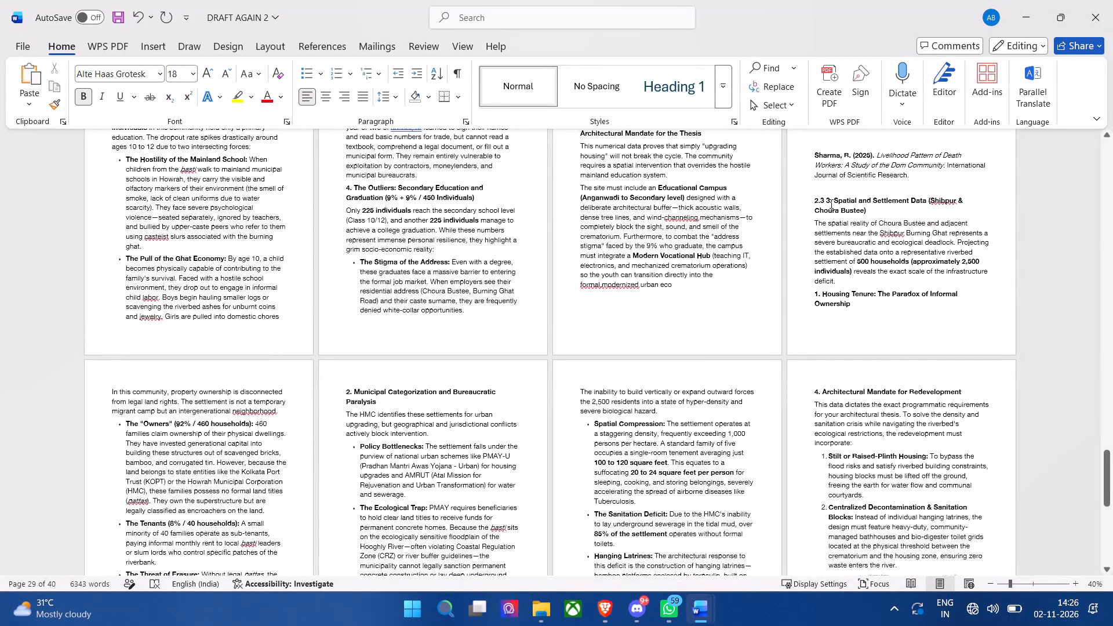
click(831, 202)
key(BackSpace)
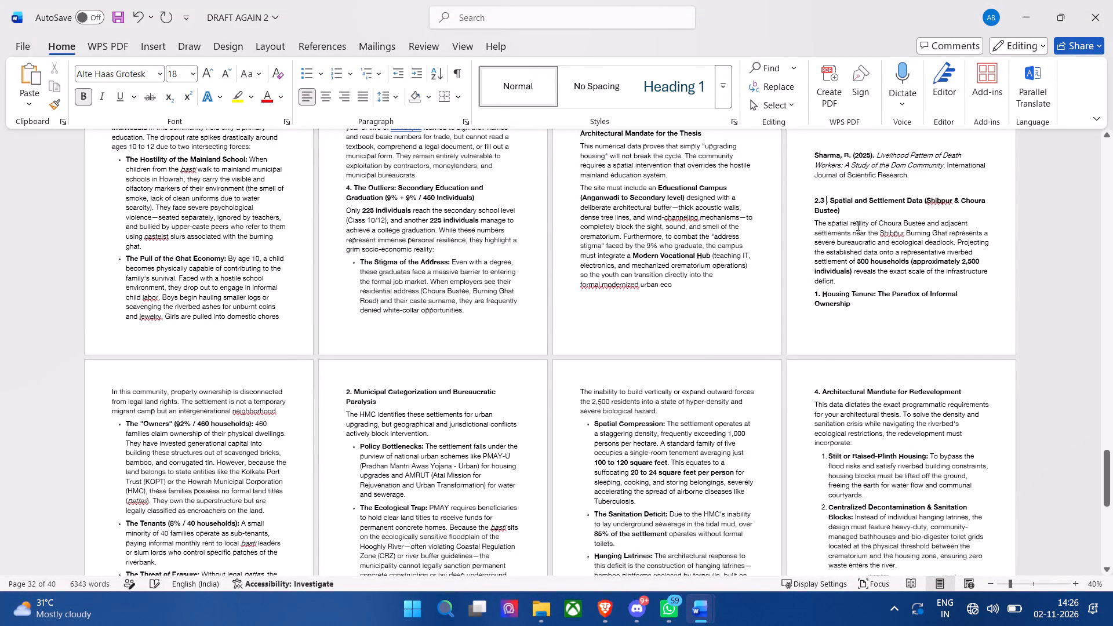
key(BackSpace)
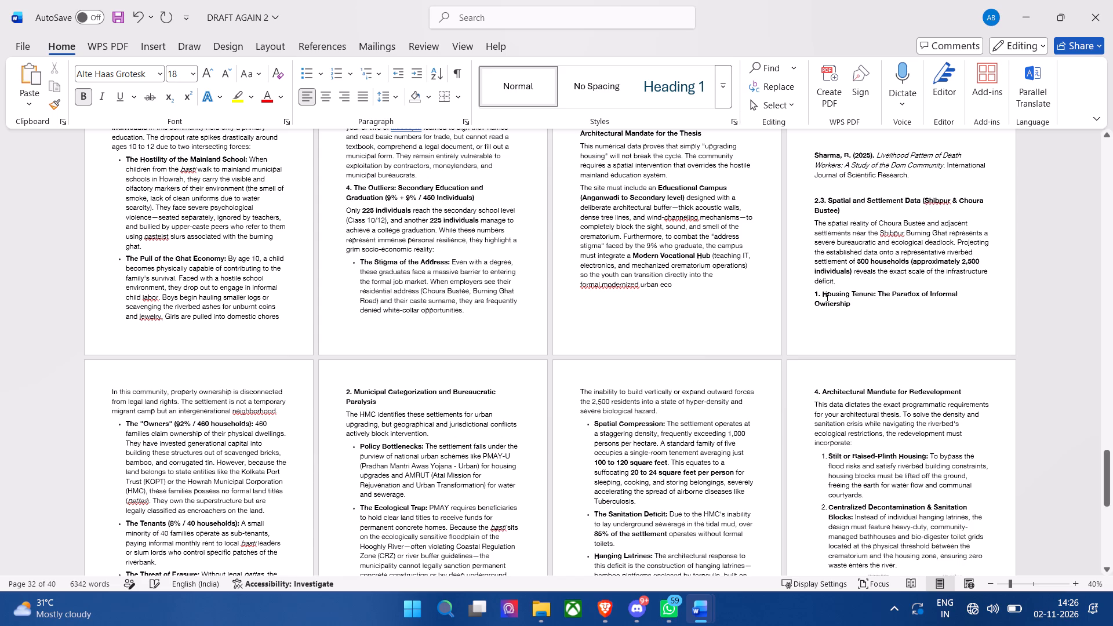
Review the headings in the remaining pages of the draft and return to its INTRODUCTION page.
scroll(510, 385, down, 6)
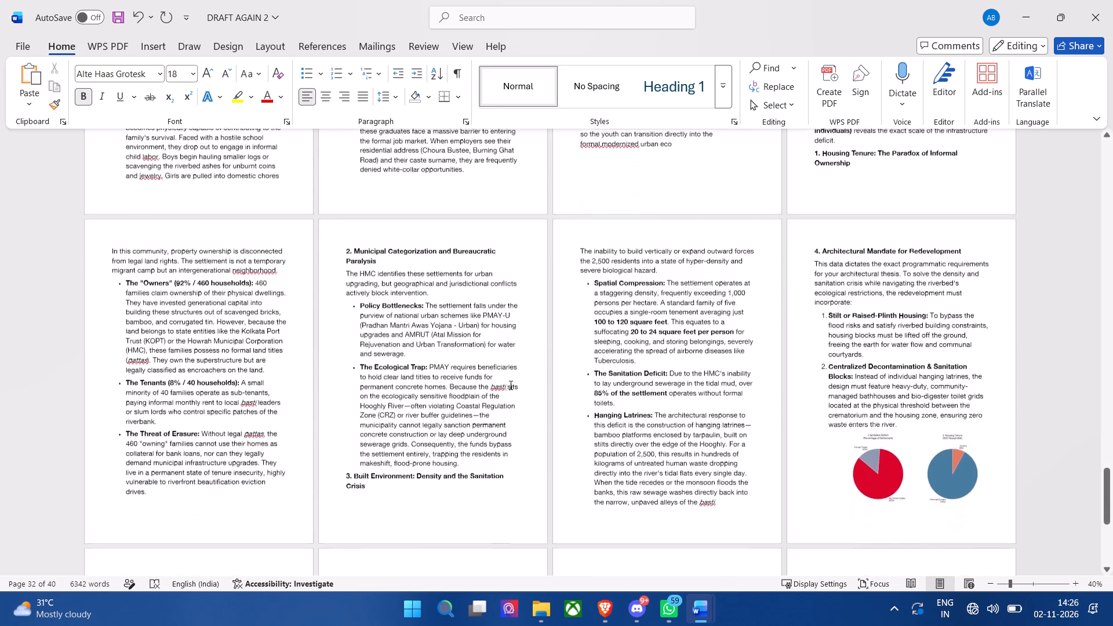
scroll(510, 385, down, 13)
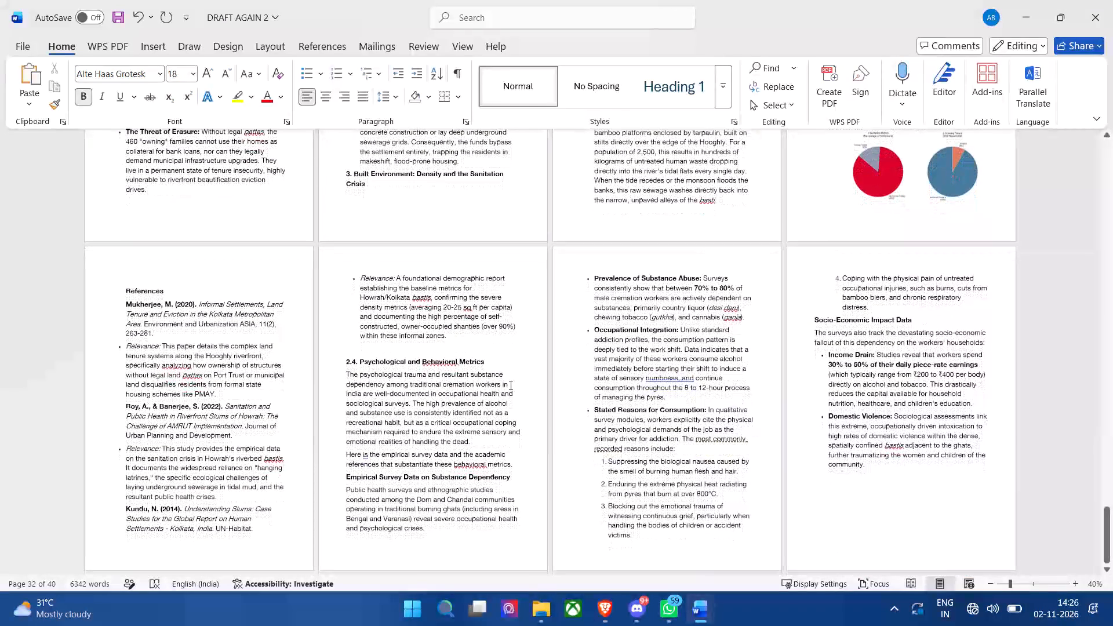
scroll(510, 385, down, 6)
scroll(510, 385, up, 2)
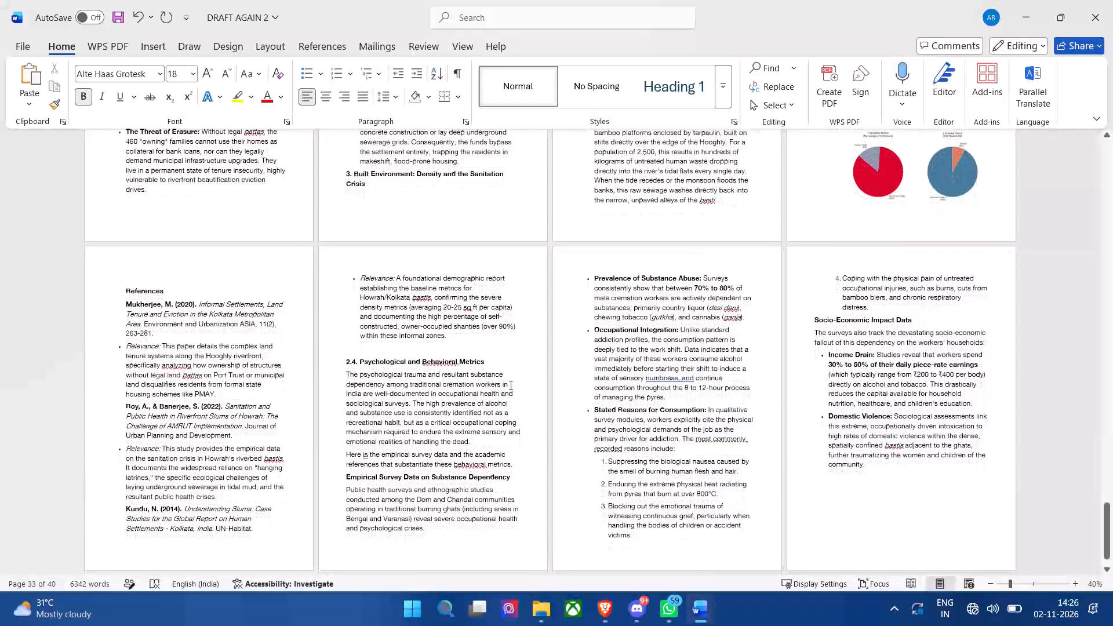
scroll(510, 385, up, 17)
scroll(510, 385, up, 9)
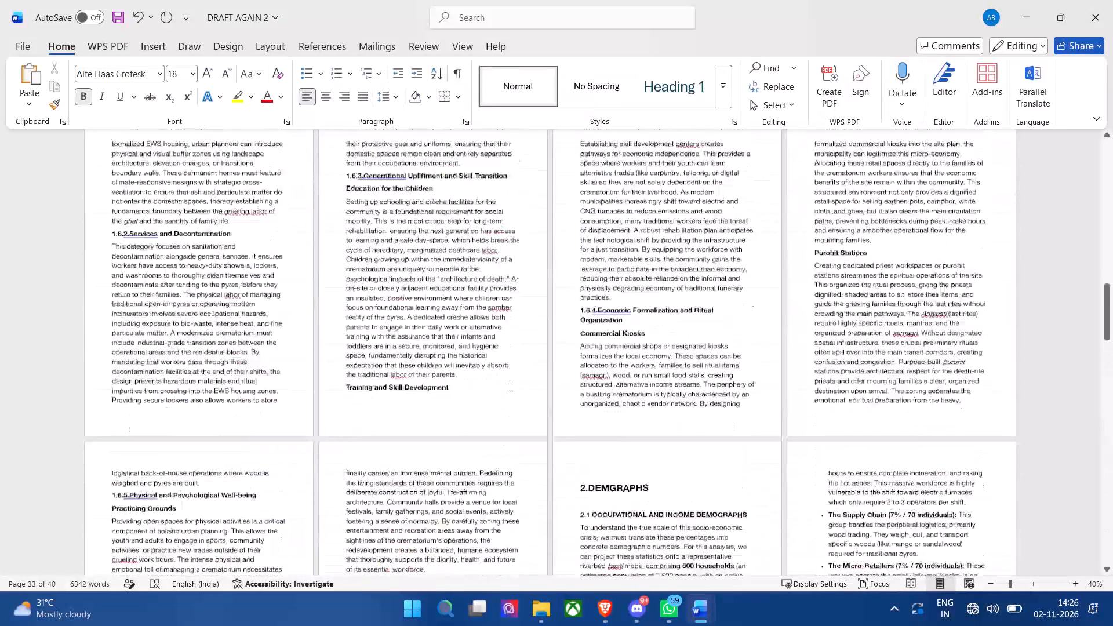
scroll(510, 385, up, 10)
scroll(510, 385, up, 20)
scroll(510, 385, up, 13)
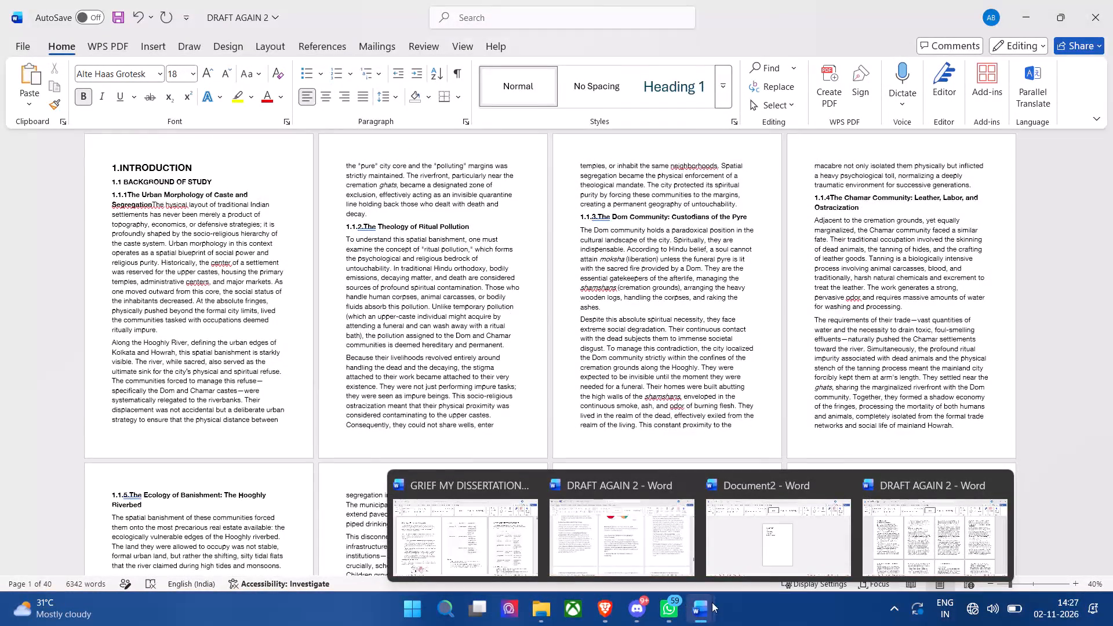
Switch to the Document2 chapter list and add the number 1. before Introduction.
click(766, 572)
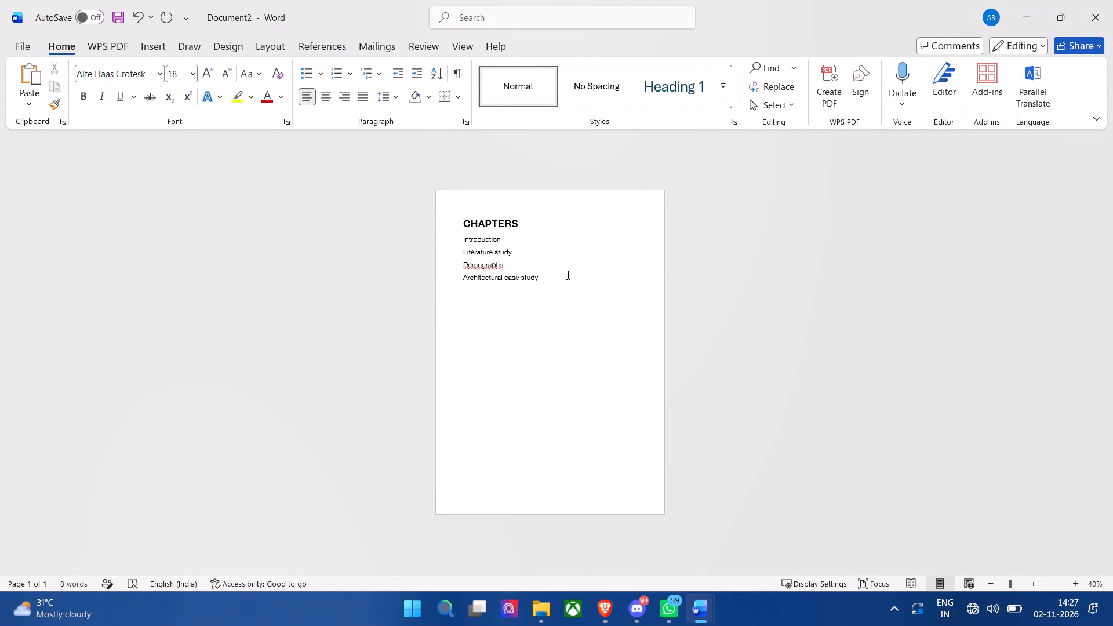
click(460, 240)
text(1.)
Add a line beneath Introduction, indented three spaces and numbered 1.1.
click(525, 242)
key(Return)
key(space)
key(space)
key(space)
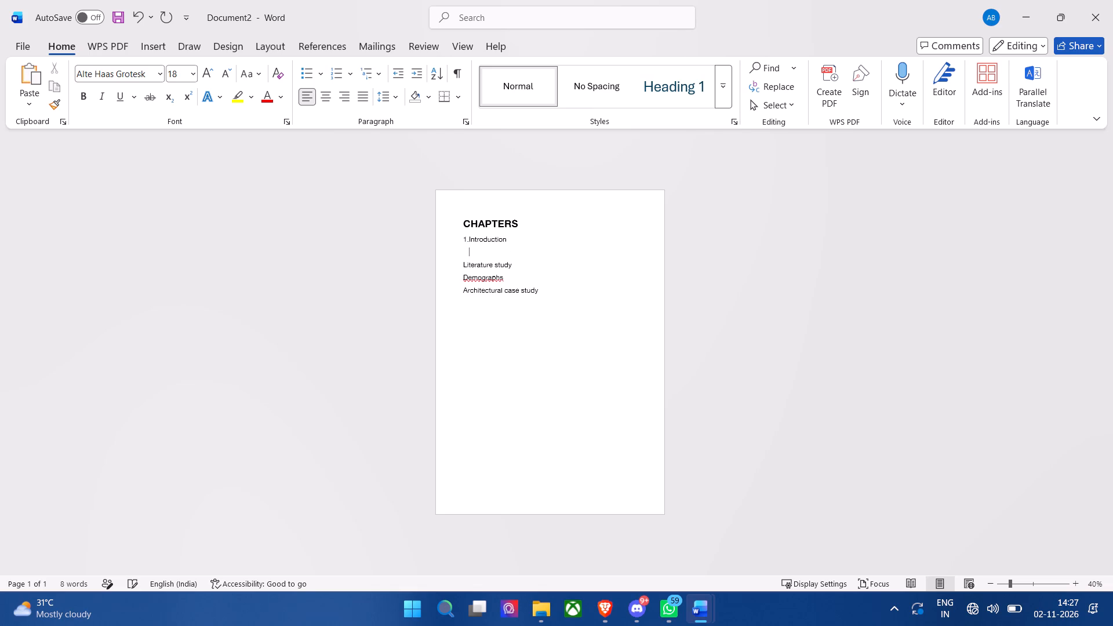
text(1.1)
Consult DRAFT AGAIN 2 for the first subsection heading and enter Background of the study after 1.1 in Document2.
click(700, 608)
click(906, 530)
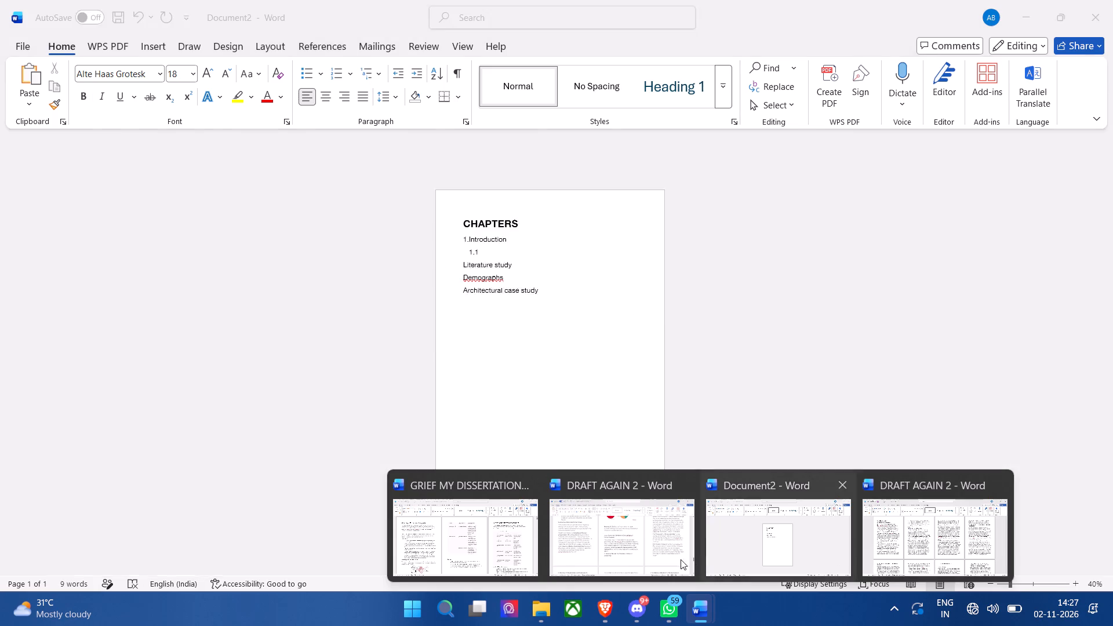
click(777, 552)
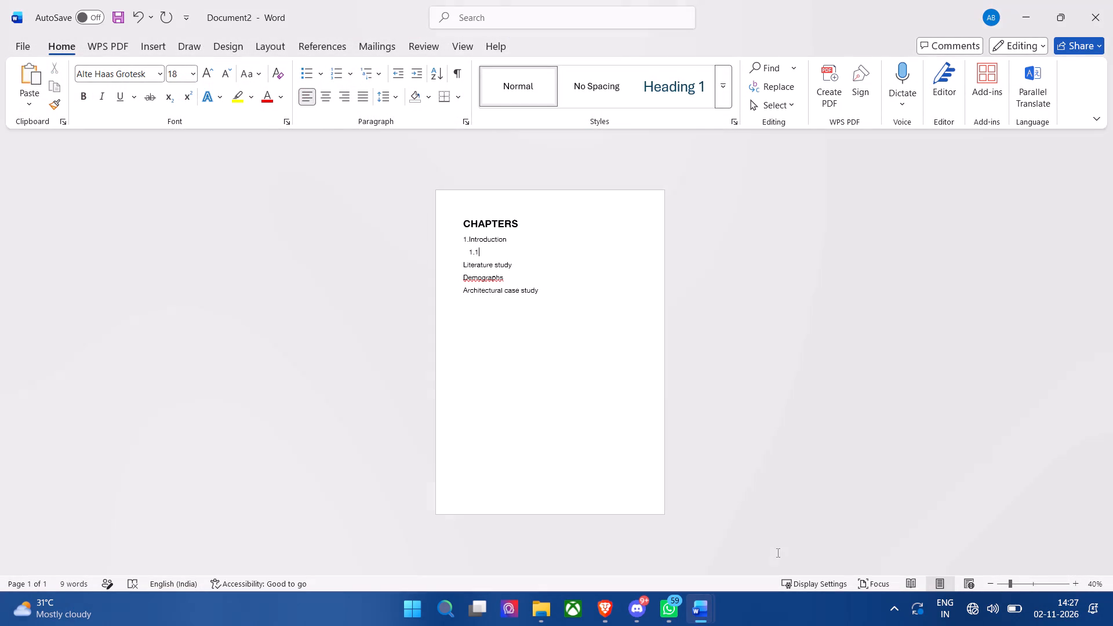
key(b)
key(BackSpace)
key(space)
key(b)
text(ackground f)
key(BackSpace)
text(of h)
key(BackSpace)
text(the study)
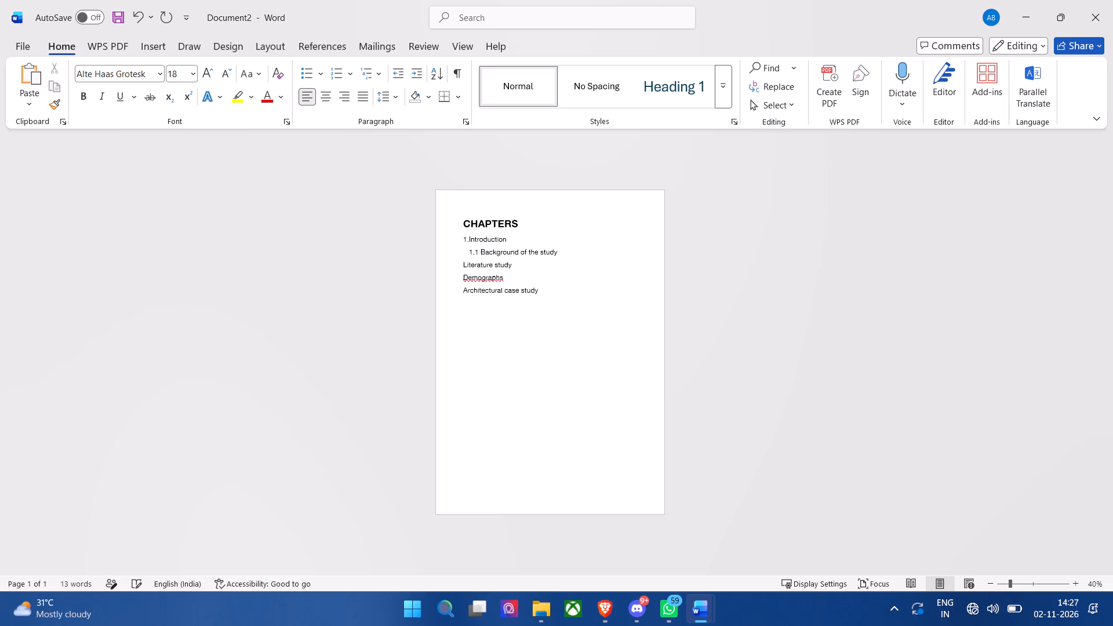
Add a line numbered 1.2 beneath Background of the study and indent it by four spaces.
key(Return)
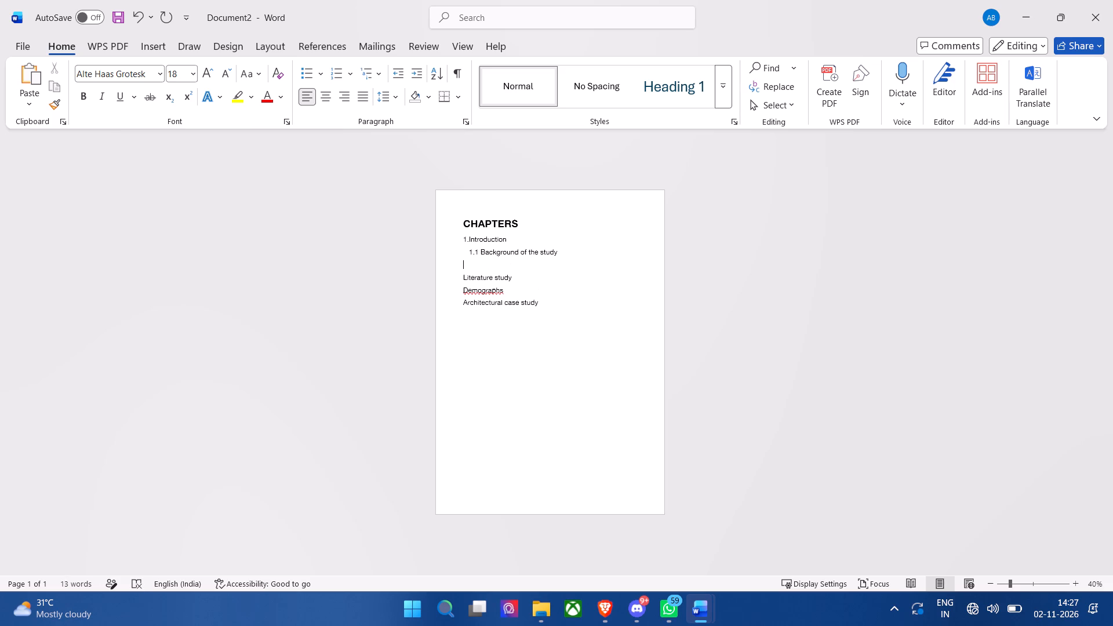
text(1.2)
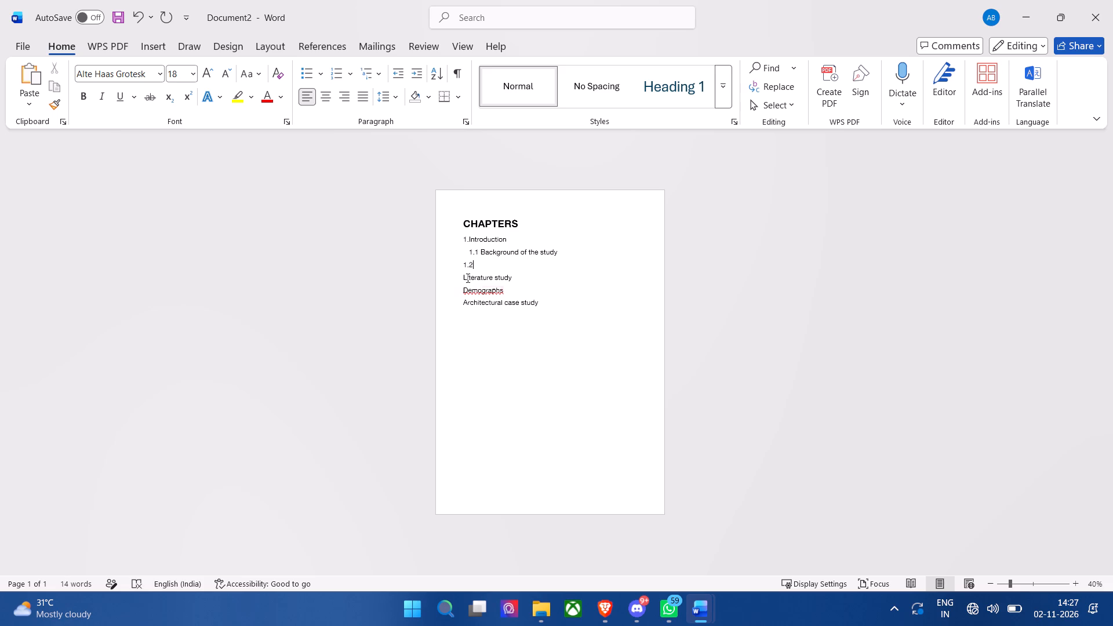
click(460, 270)
key(space)
key(space)
key(space)
key(space)
Delete the number 1.2 from the indented line and add two more spaces to its indentation.
click(487, 268)
key(BackSpace)
key(BackSpace)
key(BackSpace)
key(space)
key(space)
Number the indented line beneath Background of the study 1.1.1 and enter the heading text "the urban morphology" after it.
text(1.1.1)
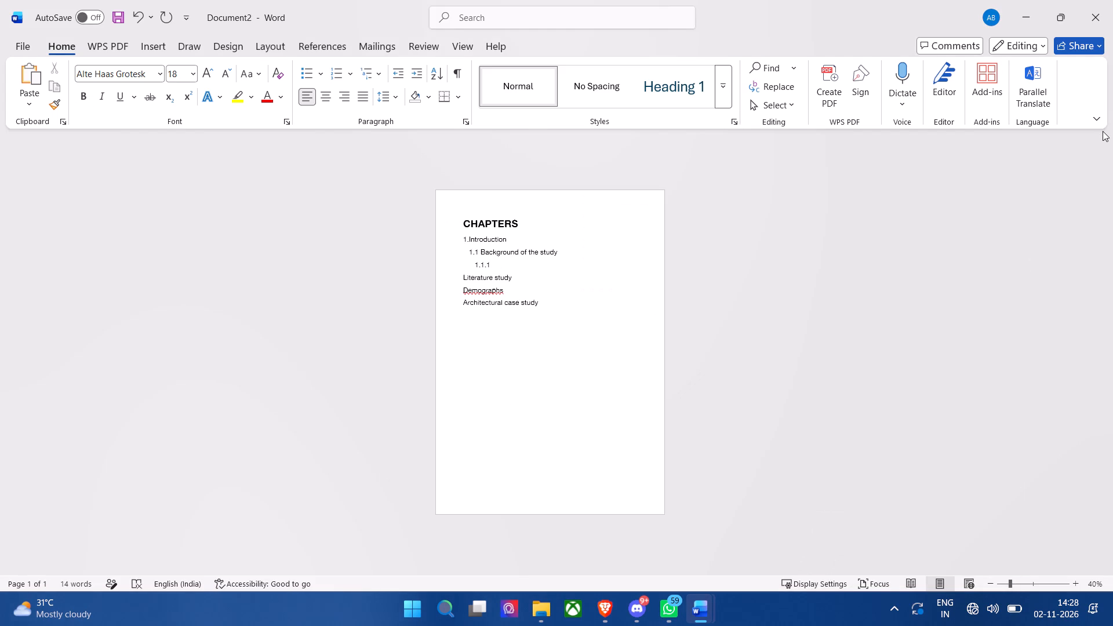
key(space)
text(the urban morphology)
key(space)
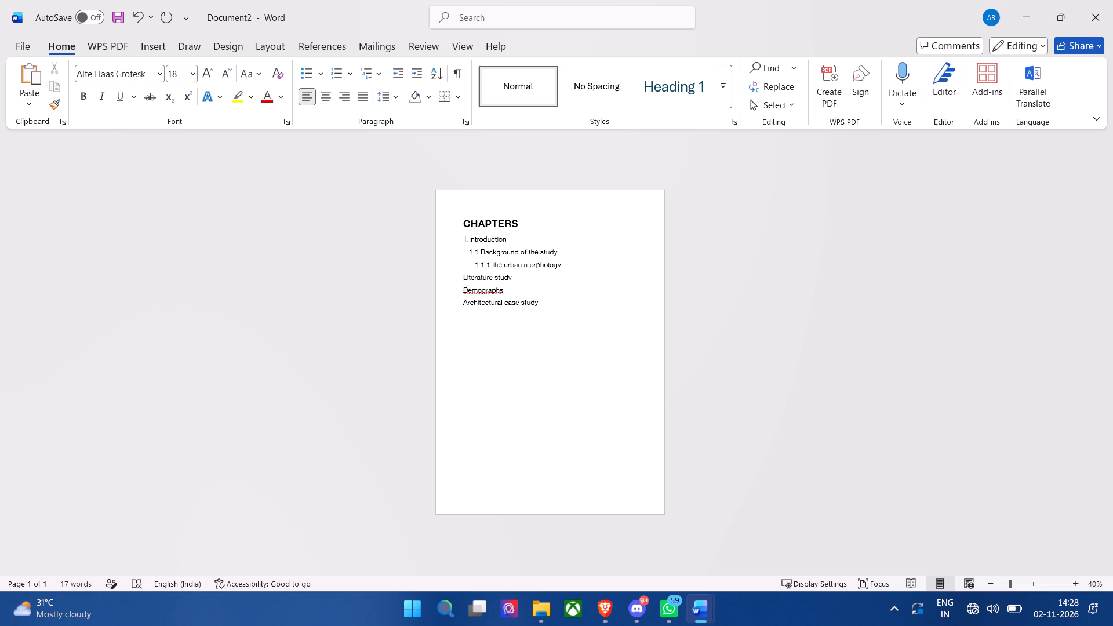
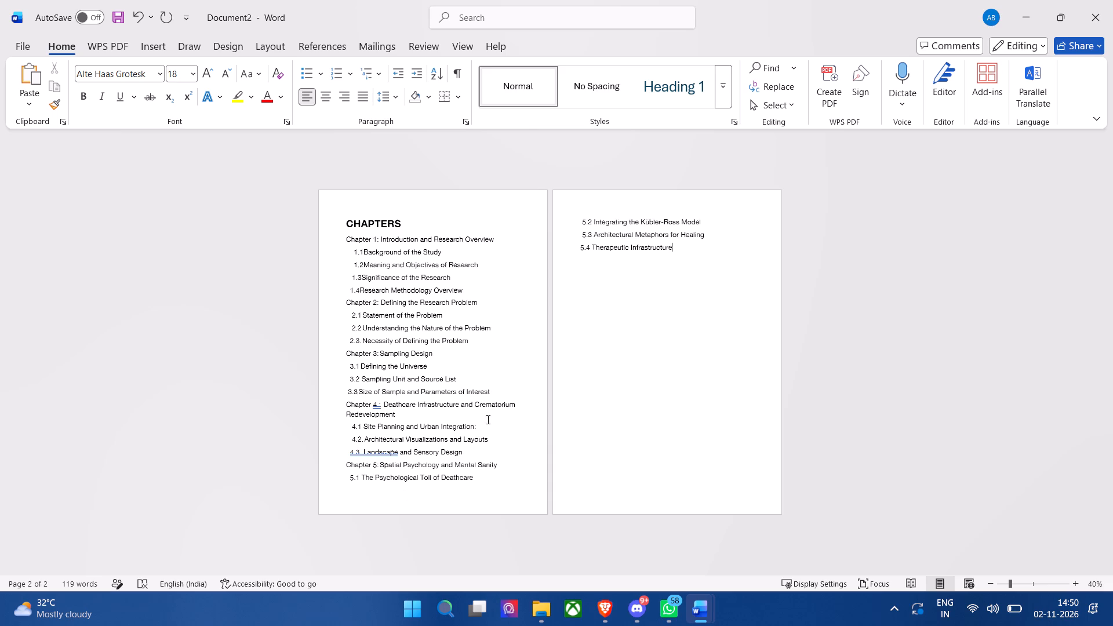
key(Return)
key(space)
text(chapter 6)
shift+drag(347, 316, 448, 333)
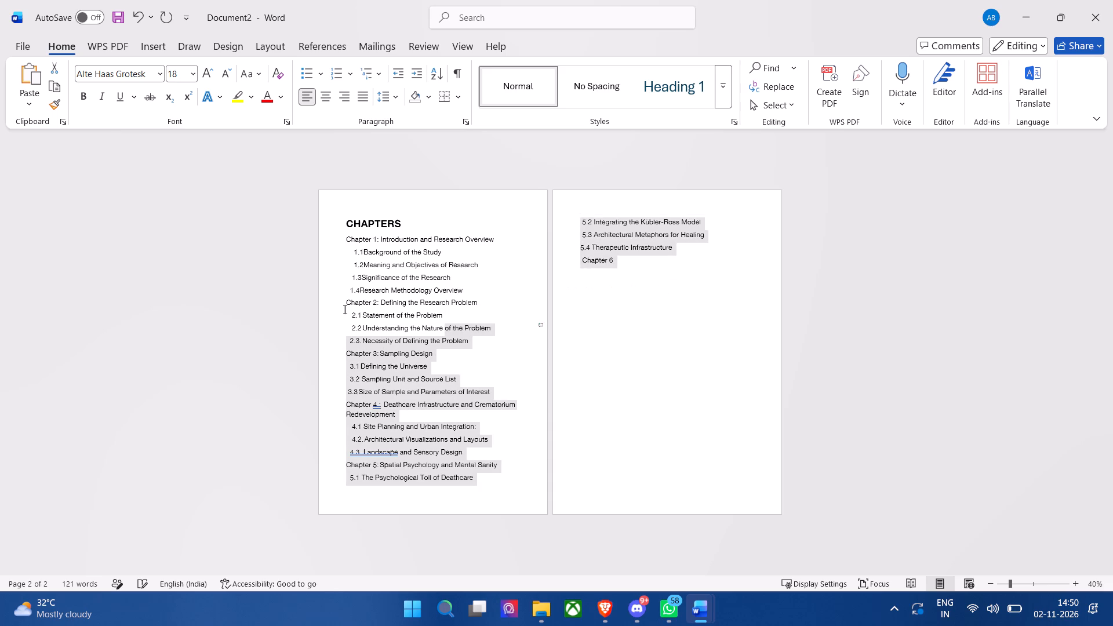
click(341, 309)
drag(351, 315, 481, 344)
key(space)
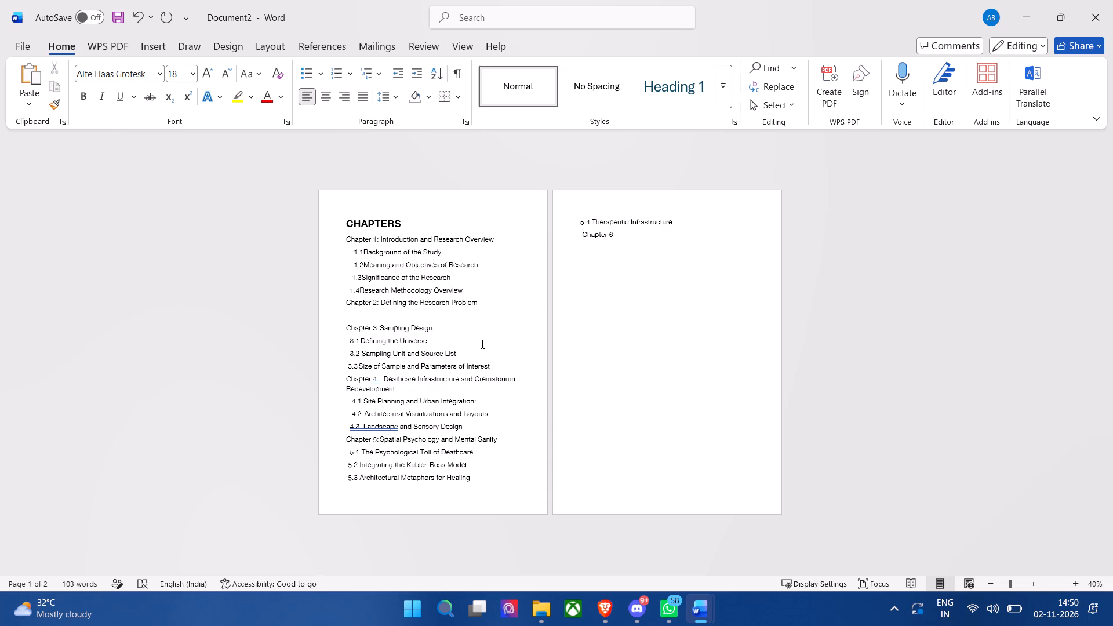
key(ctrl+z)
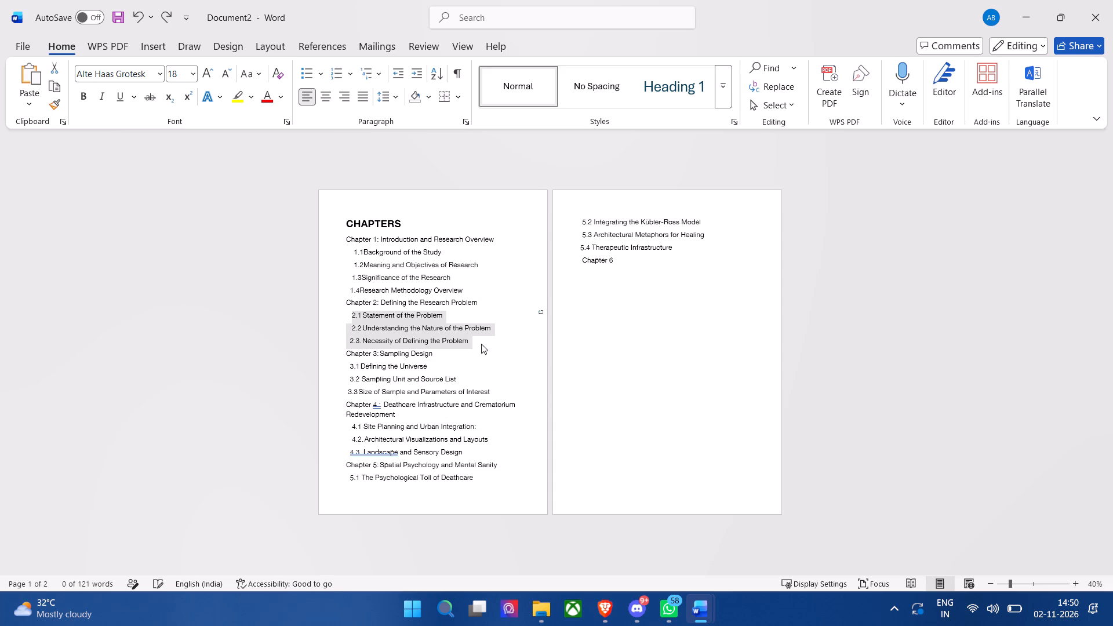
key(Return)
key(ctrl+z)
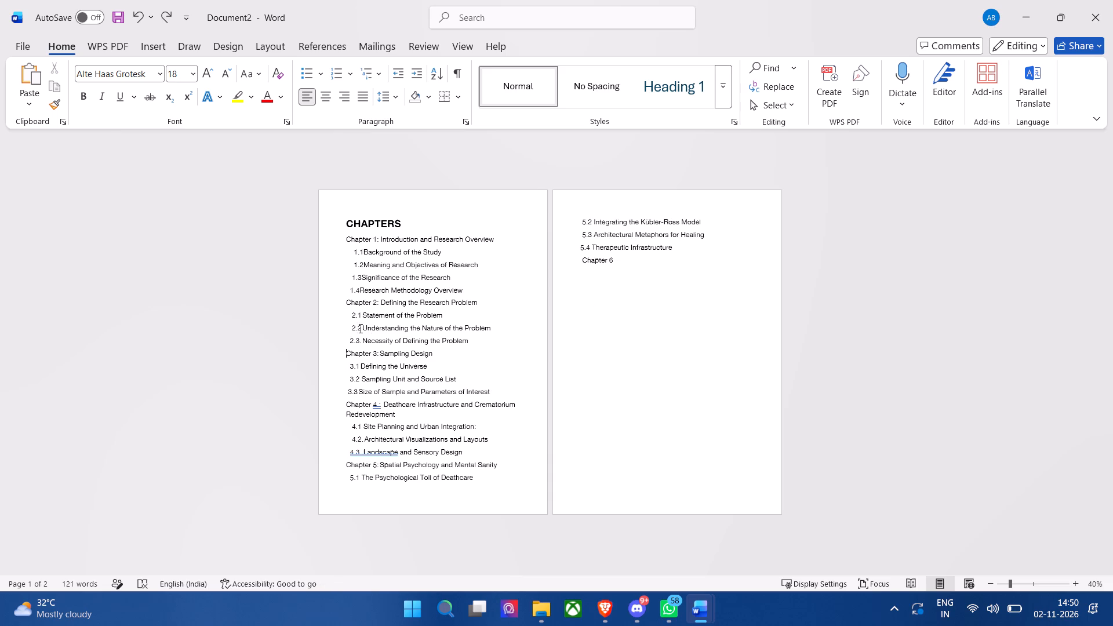
Indent items 2.1, 2.2 and 2.3 under Chapter 2 by two more spaces each.
click(345, 315)
key(space)
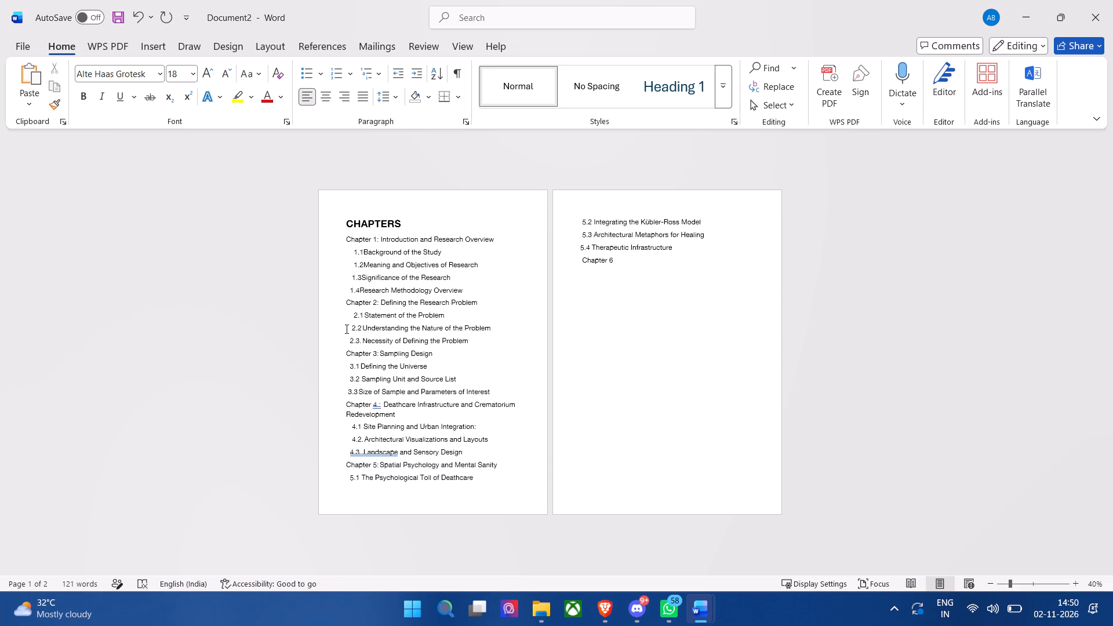
click(345, 329)
key(space)
click(347, 341)
key(space)
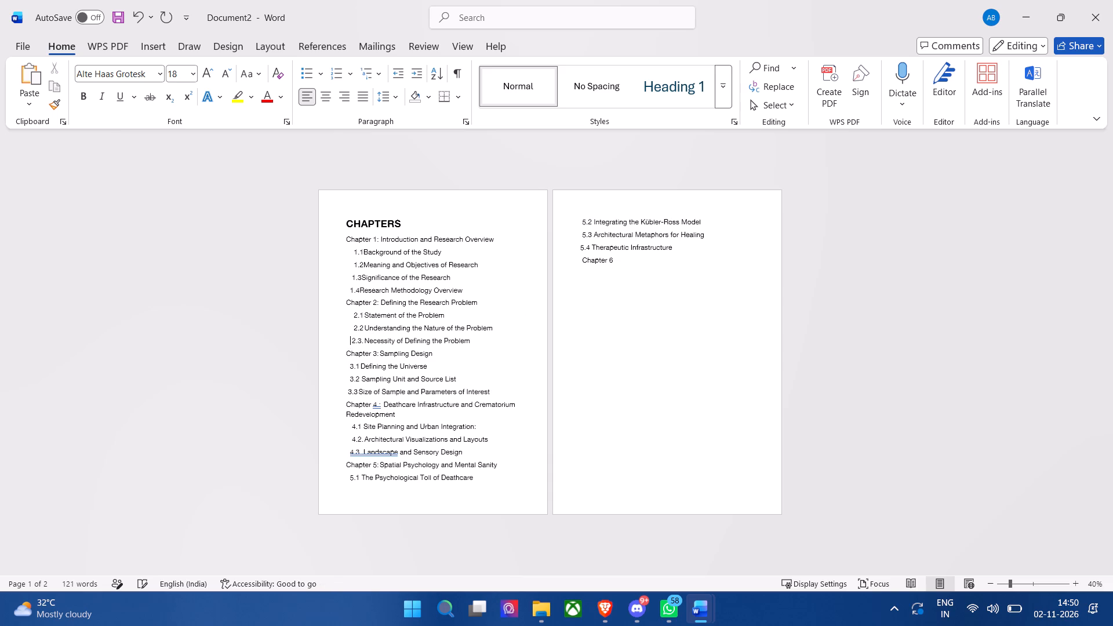
key(space)
click(350, 325)
key(space)
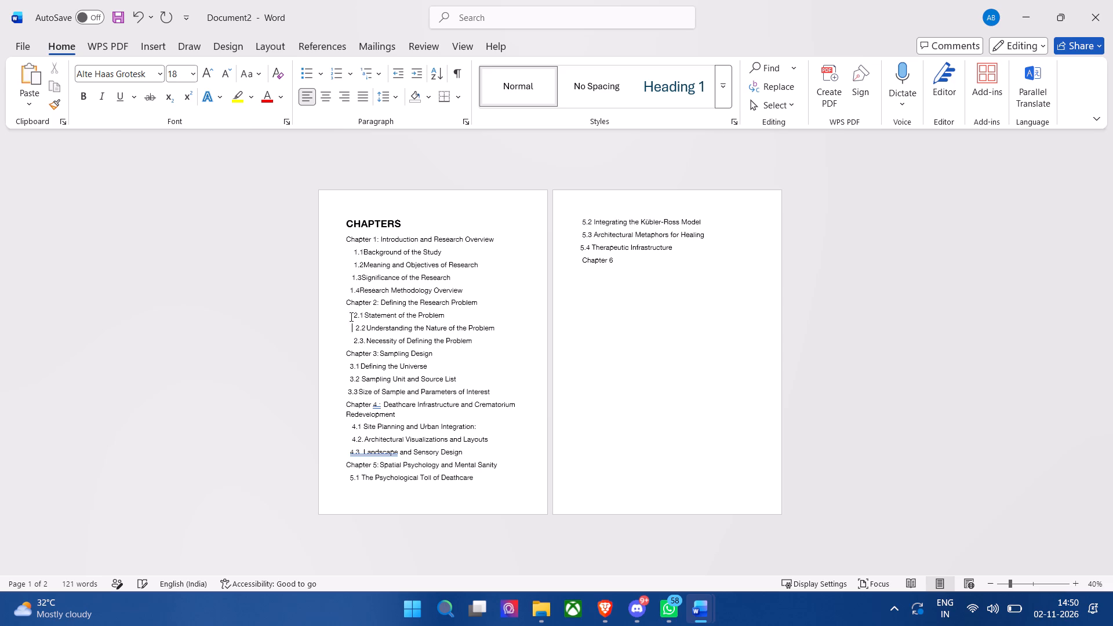
click(351, 310)
click(352, 321)
key(space)
Indent items 1.4 and 1.3 by two more spaces each, and items 1.2 and 1.1 by one more space each.
click(349, 294)
key(space)
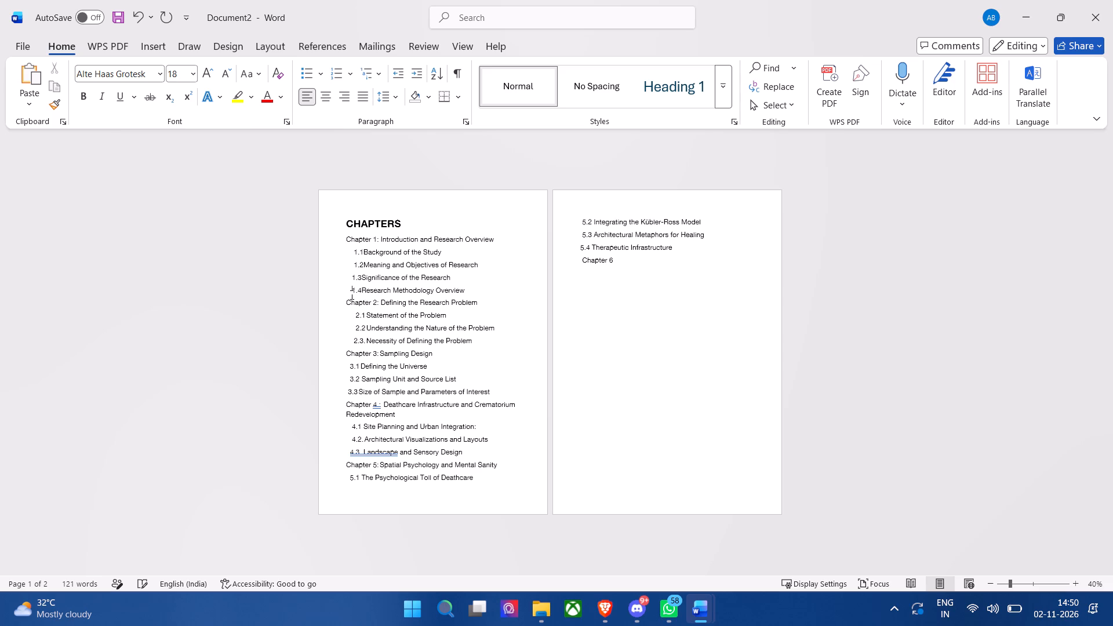
key(space)
click(347, 279)
key(space)
key(space)
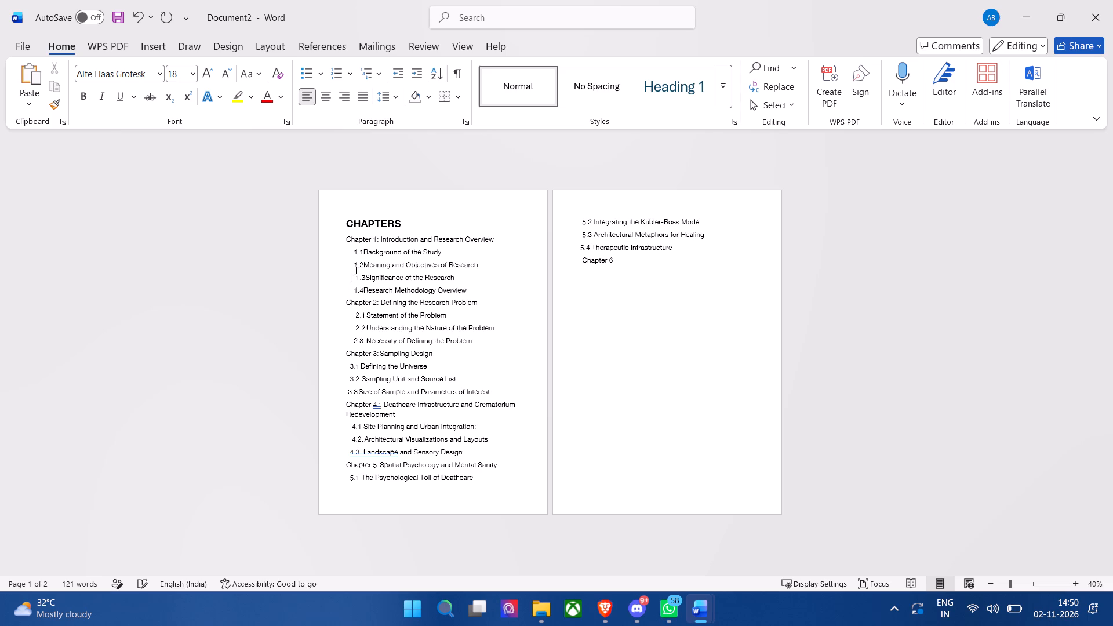
click(350, 261)
key(space)
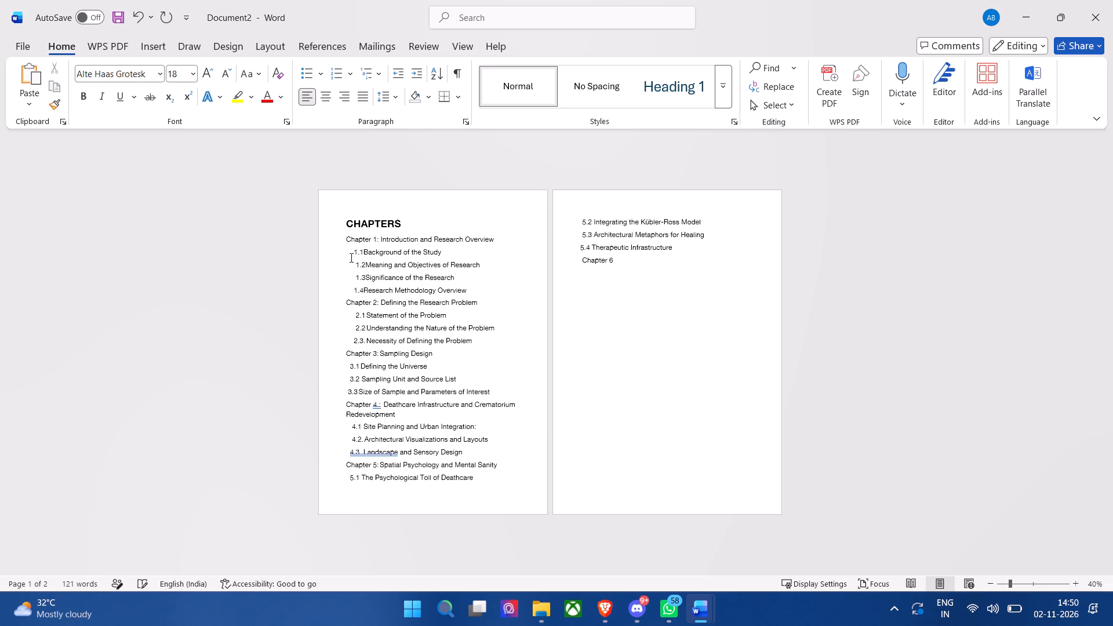
click(350, 259)
key(space)
Indent item 3.3 by three more spaces and item 3.1 by six more spaces under Chapter 3.
click(345, 391)
key(space)
key(space)
key(space)
click(347, 374)
key(space)
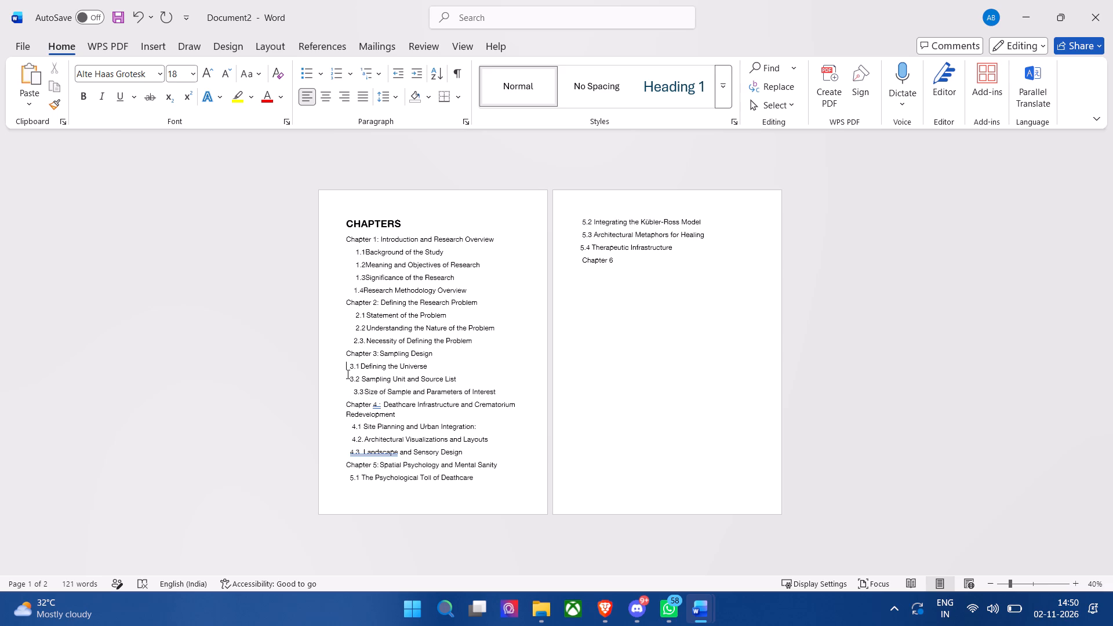
key(space)
key(space)
key(space)
key(space)
key(space)
Indent item 3.2 by five more spaces and item 3.3 by another three spaces to line up with item 3.1.
click(345, 374)
key(space)
key(space)
key(space)
key(space)
key(space)
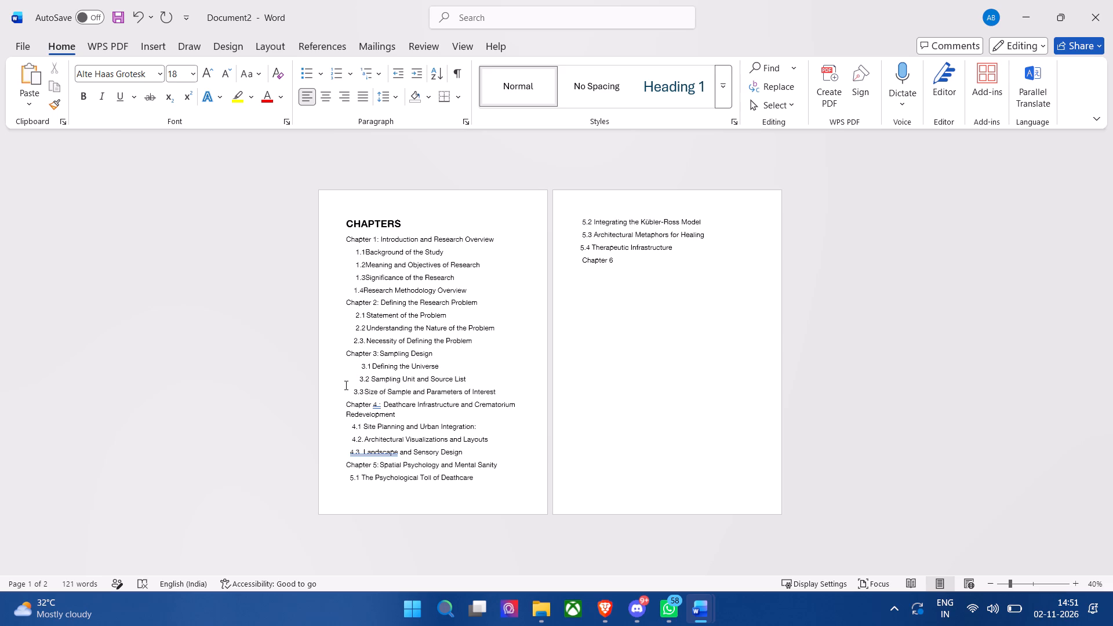
click(345, 387)
click(346, 388)
key(space)
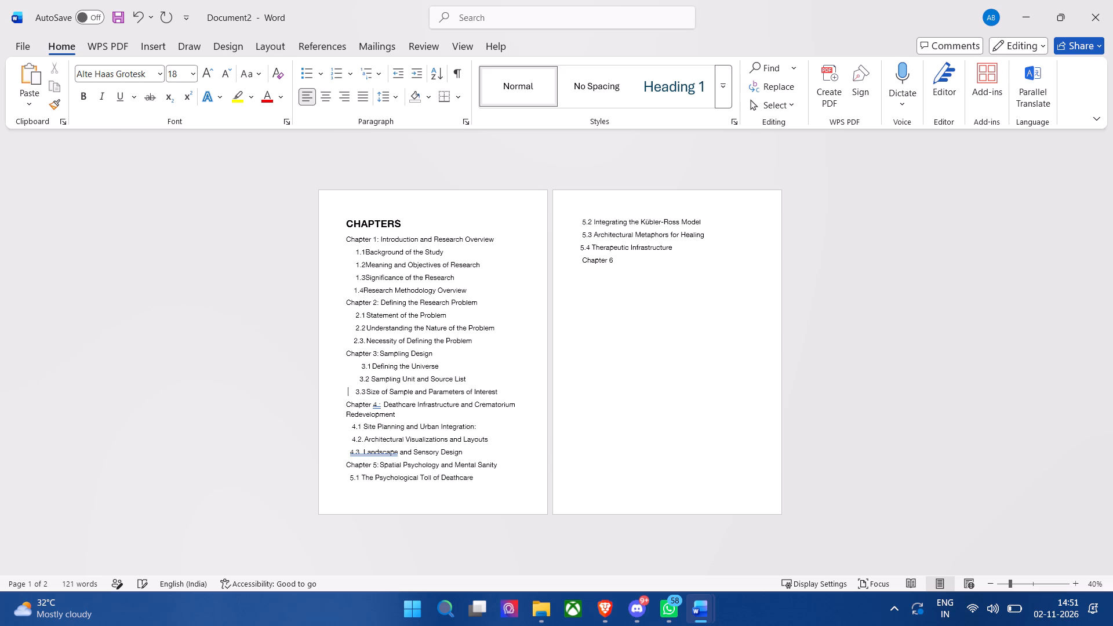
key(space)
key(space)
Indent items 4.1 and 4.2 under Chapter 4 by four more spaces each, and item 4.3 by five more spaces.
click(350, 427)
key(space)
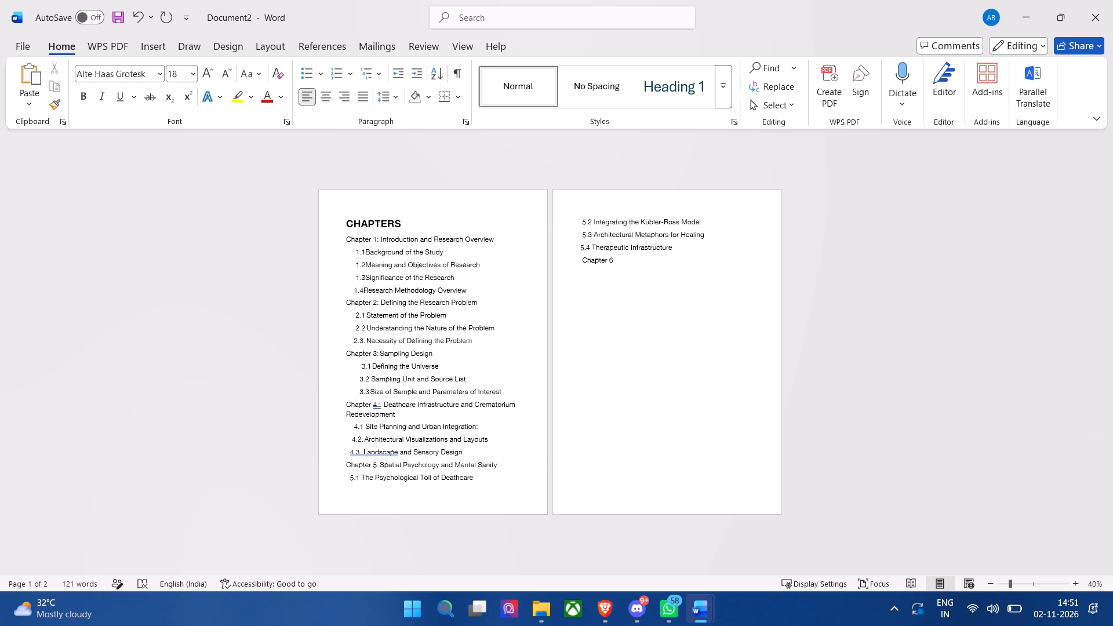
key(space)
key(space)
key(space)
click(345, 439)
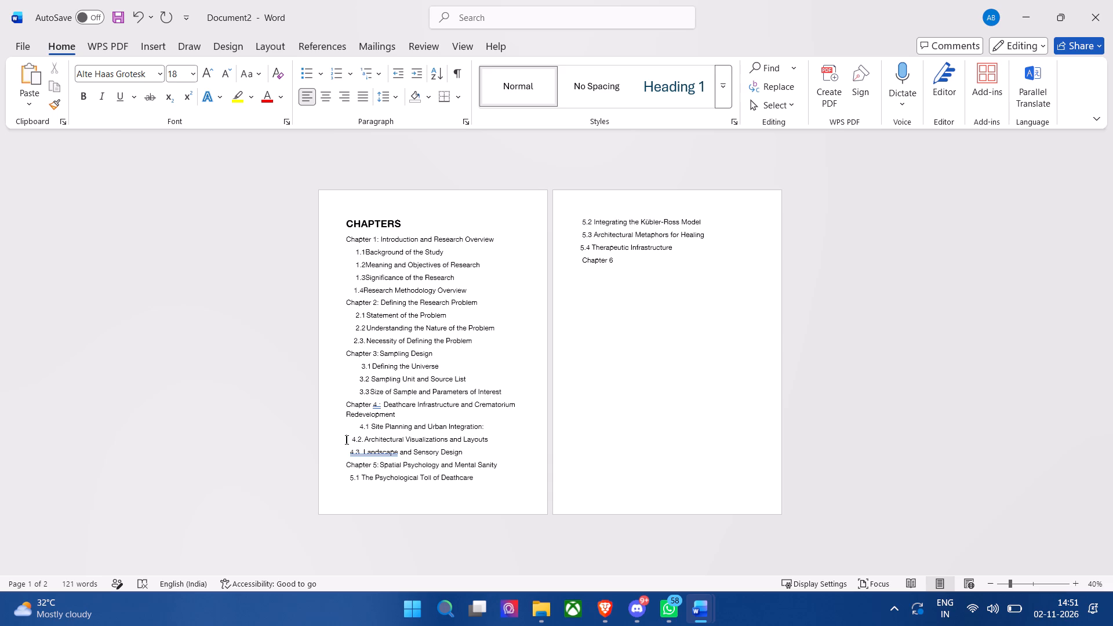
key(space)
key(space)
key(space)
key(space)
click(347, 448)
key(space)
key(space)
key(space)
key(space)
key(space)
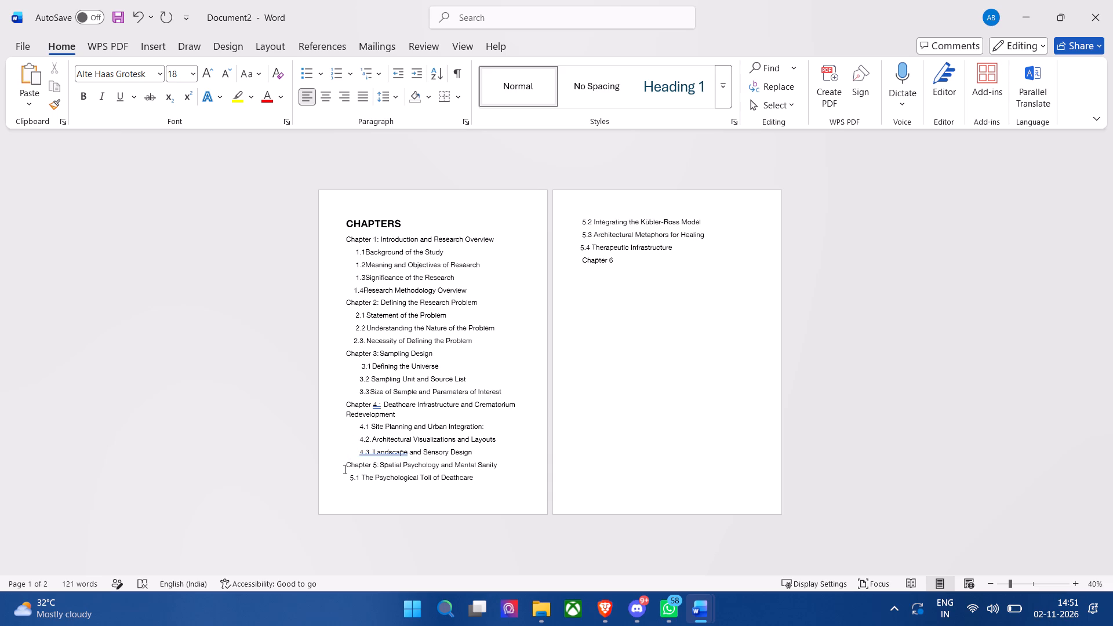
Indent item 5.1, "The Psychological Toll of Deathcare", by five more spaces.
click(348, 487)
key(space)
key(space)
key(space)
key(space)
key(space)
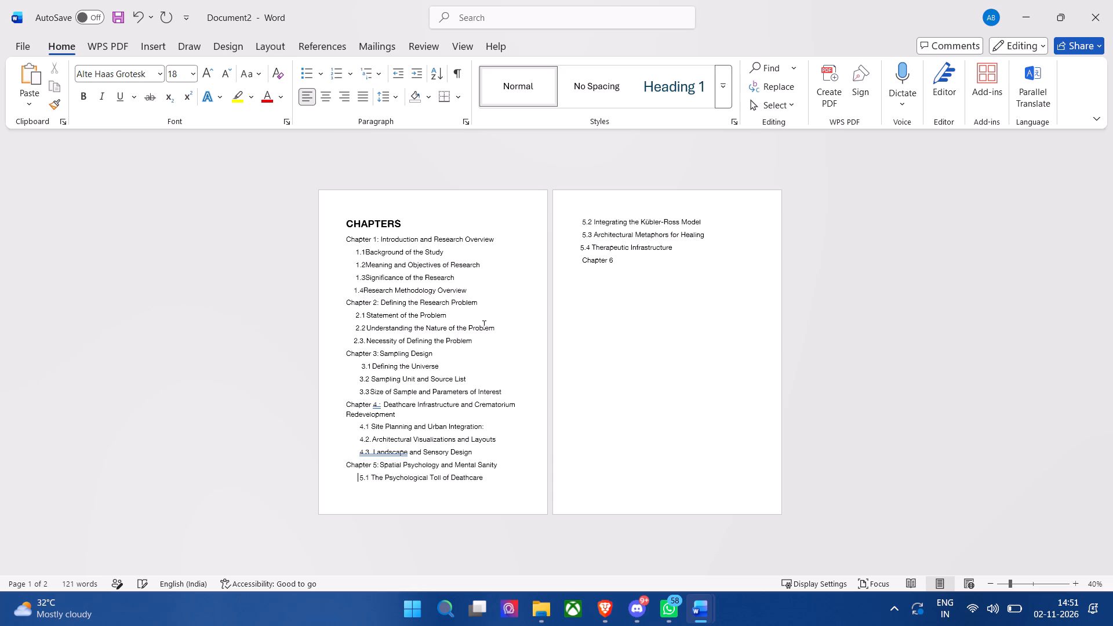
Indent items 5.2, 5.3 and 5.4 on the second page by three more spaces each.
click(581, 227)
key(space)
key(space)
key(space)
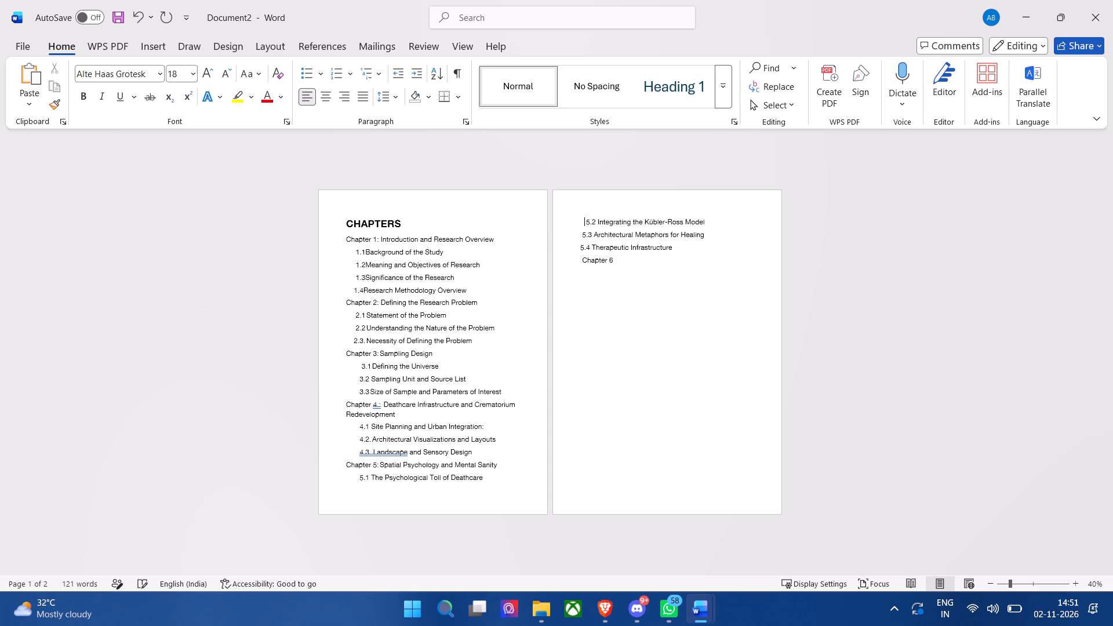
click(574, 245)
click(579, 232)
key(space)
key(space)
key(space)
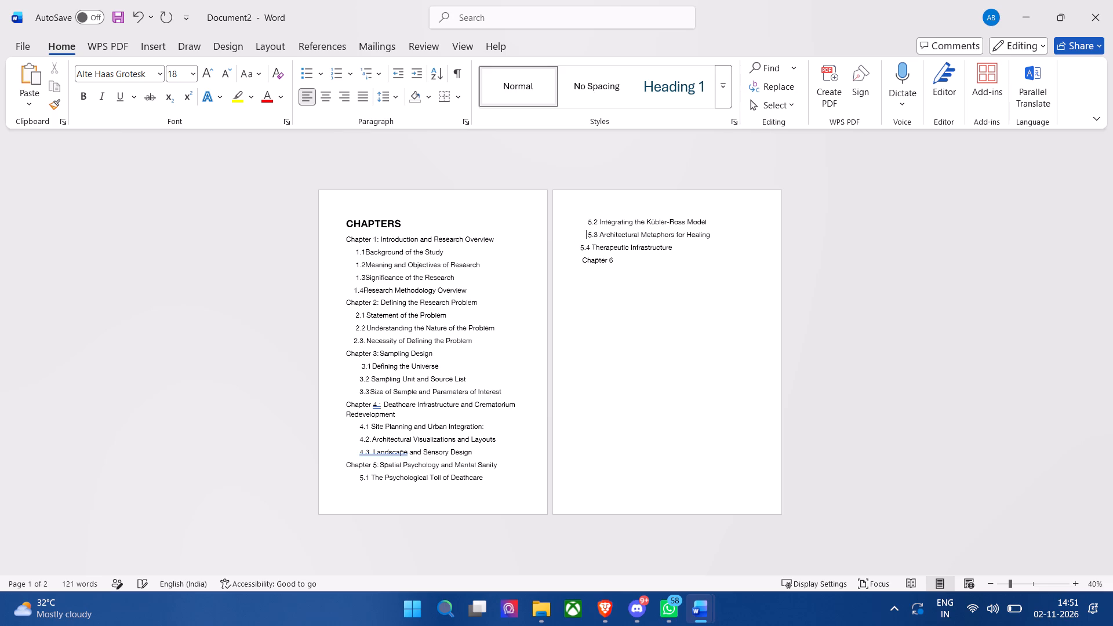
click(572, 248)
key(space)
key(space)
key(space)
Complete the Chapter 6 heading with a colon and the copied title "Proposed Ecosystem and Rehabilitation Framework".
click(612, 257)
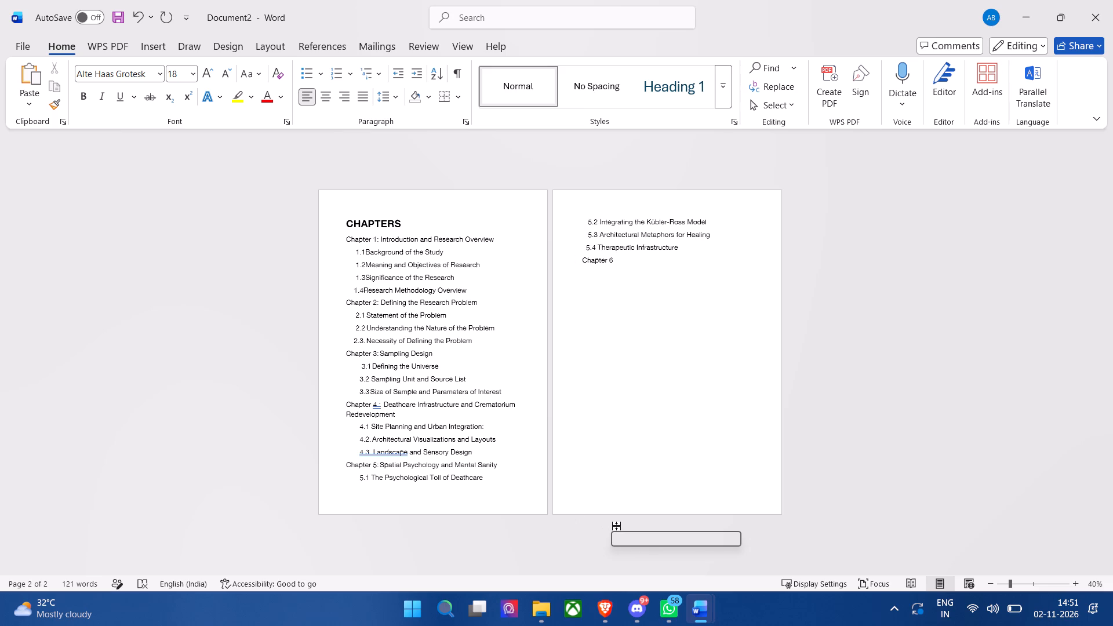
key(shift+colon)
key(ctrl+v)
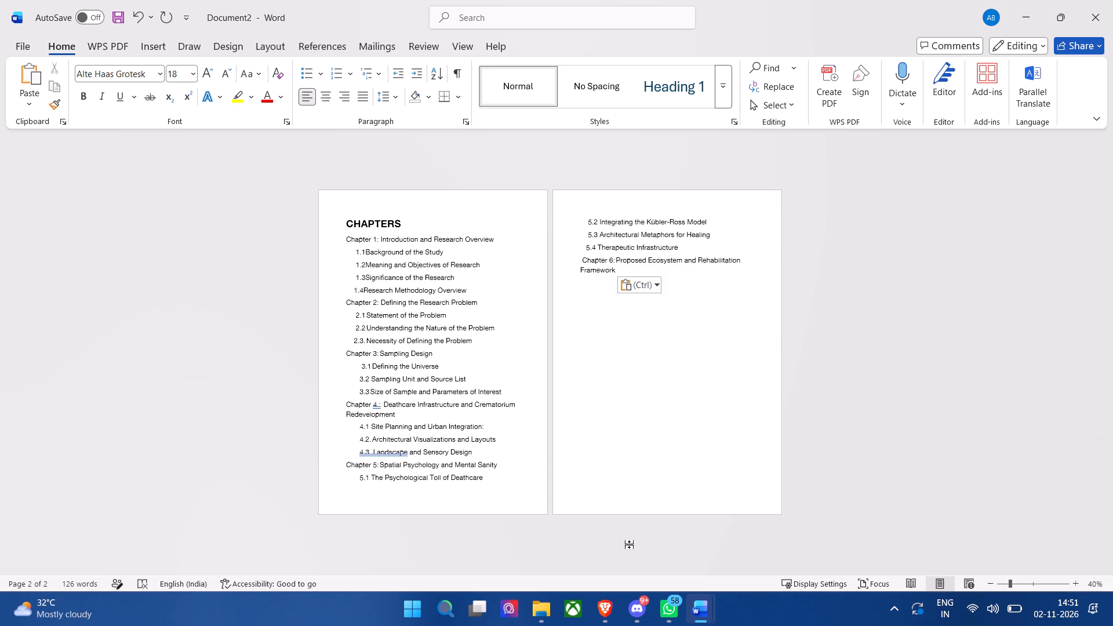
Start item 6.1 on a new line under the Chapter 6 heading, indented by five spaces.
key(Return)
key(space)
key(space)
key(space)
key(space)
key(space)
text(6.1)
click(528, 613)
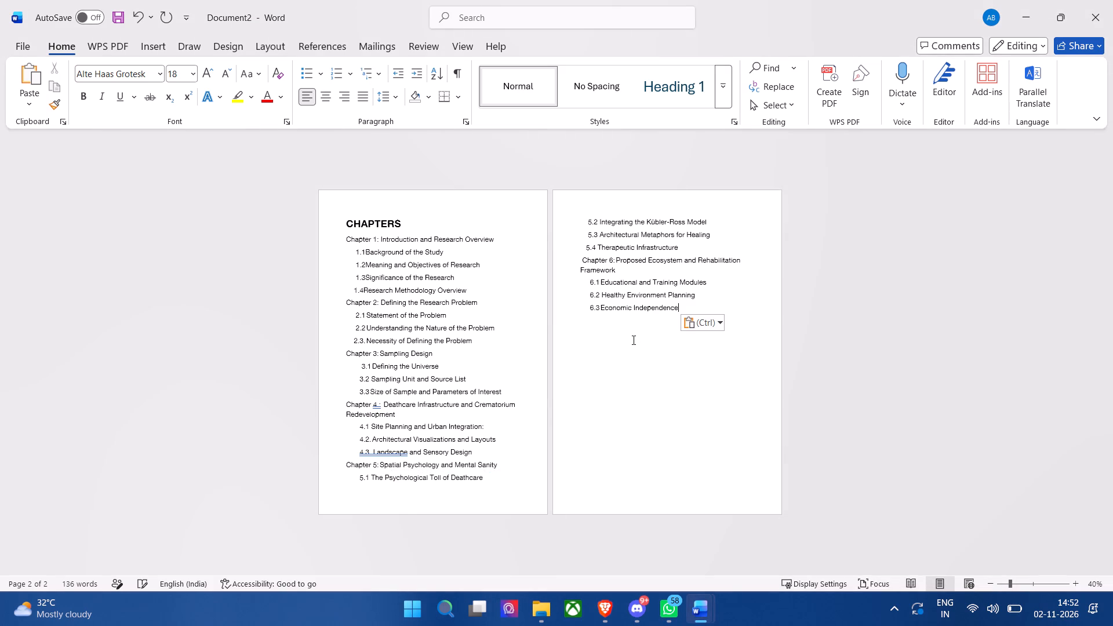
Add the heading "Chapter 7 :discussion" on a new, unindented line below item 6.3.
key(Return)
text(chapter 7)
key(space)
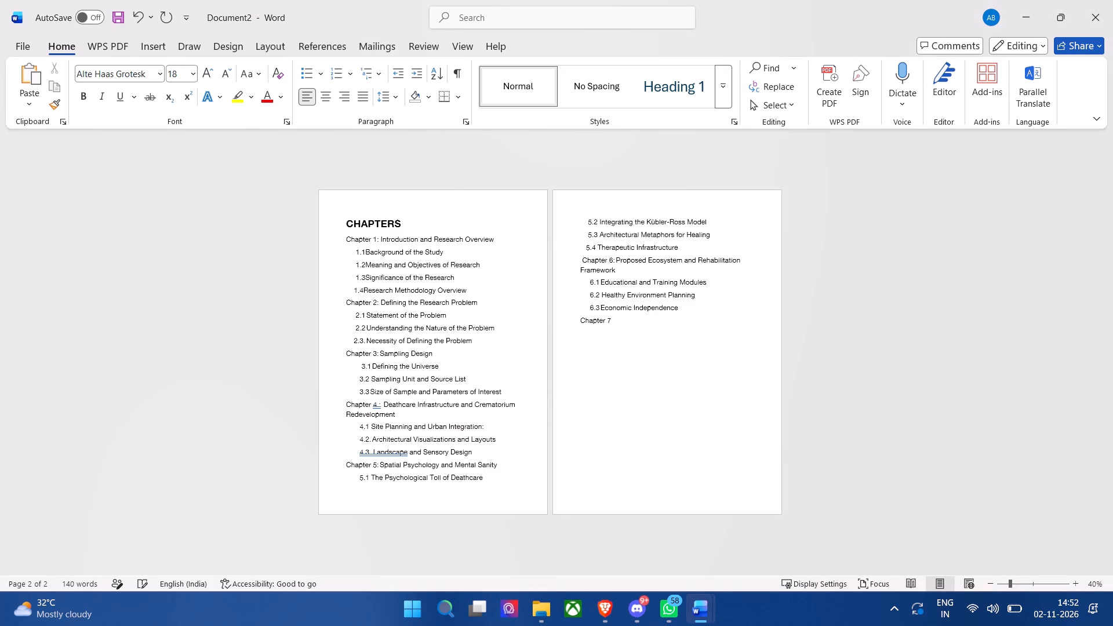
key(shift+colon)
text(discussion)
Start item 7.1 on a new line under the Chapter 7 heading, indented by two spaces.
key(Return)
key(space)
key(space)
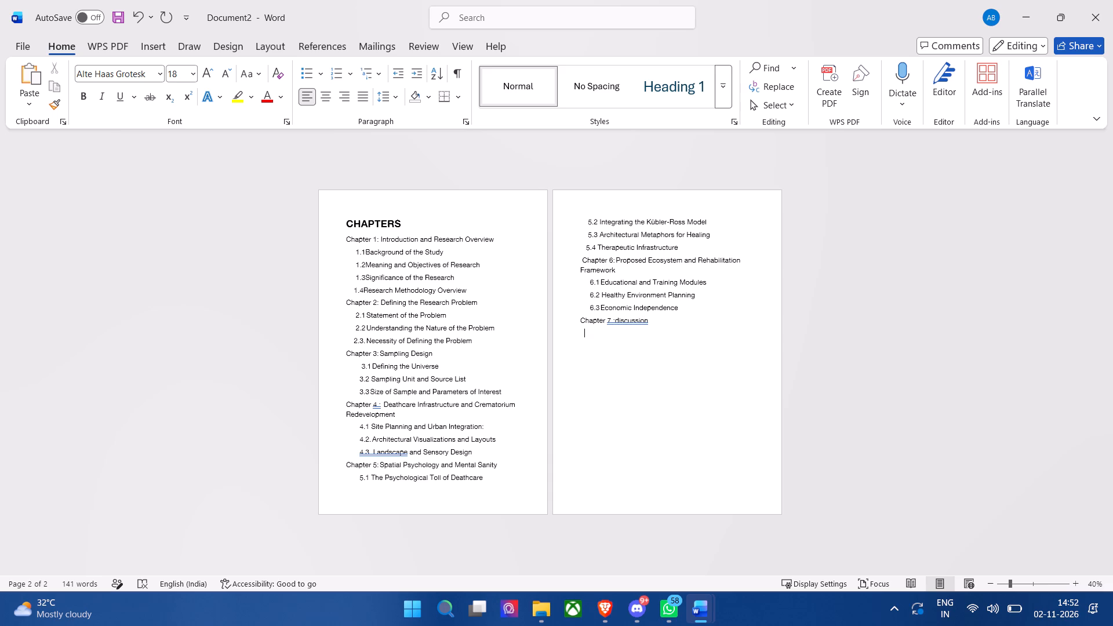
text(7.1)
key(space)
Save the document as CHAPTERS in the personal OneDrive Documents folder.
key(ctrl+s)
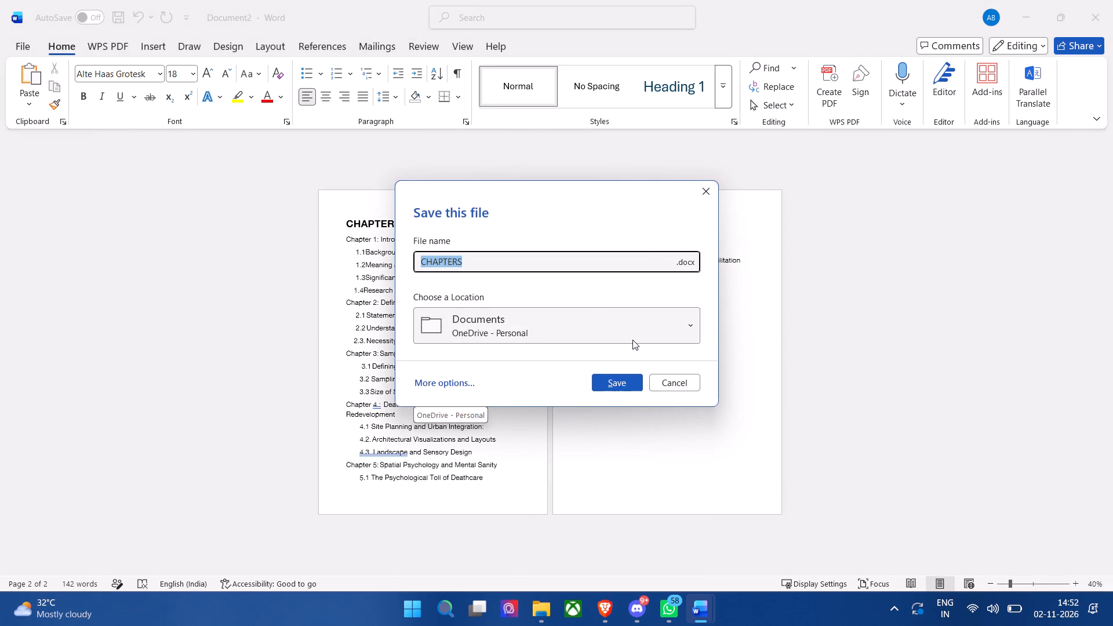
key(Return)
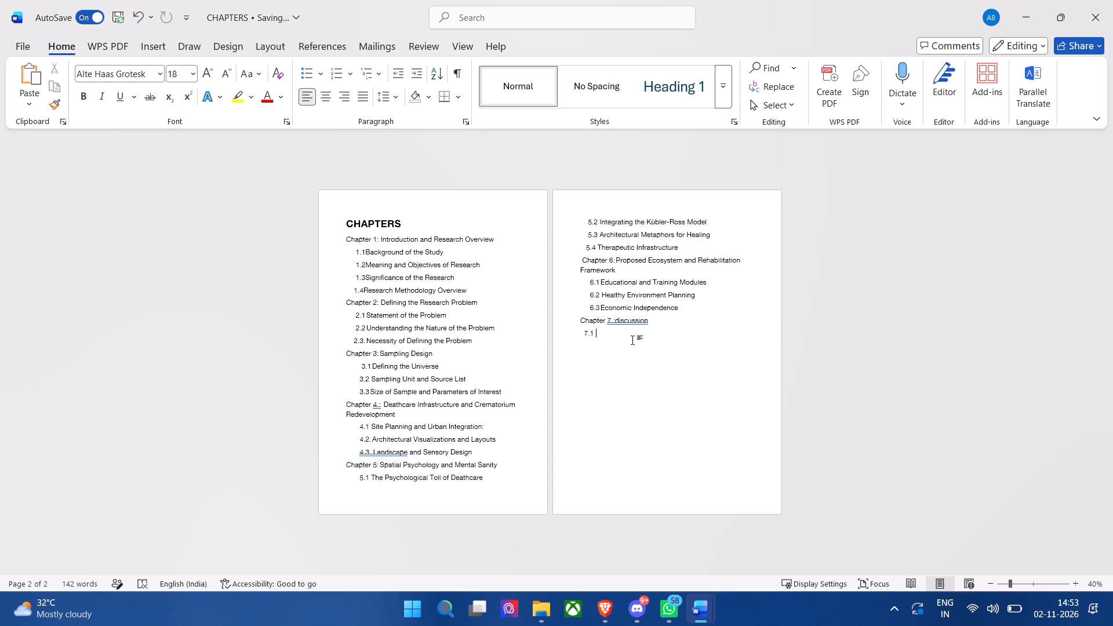
Complete item 7.1 with the title "analysis of literature study".
text(analysis)
key(space)
text(of)
key(space)
text(literature study)
Start a new line below item 7.1 at the end of the chapter list.
key(Return)
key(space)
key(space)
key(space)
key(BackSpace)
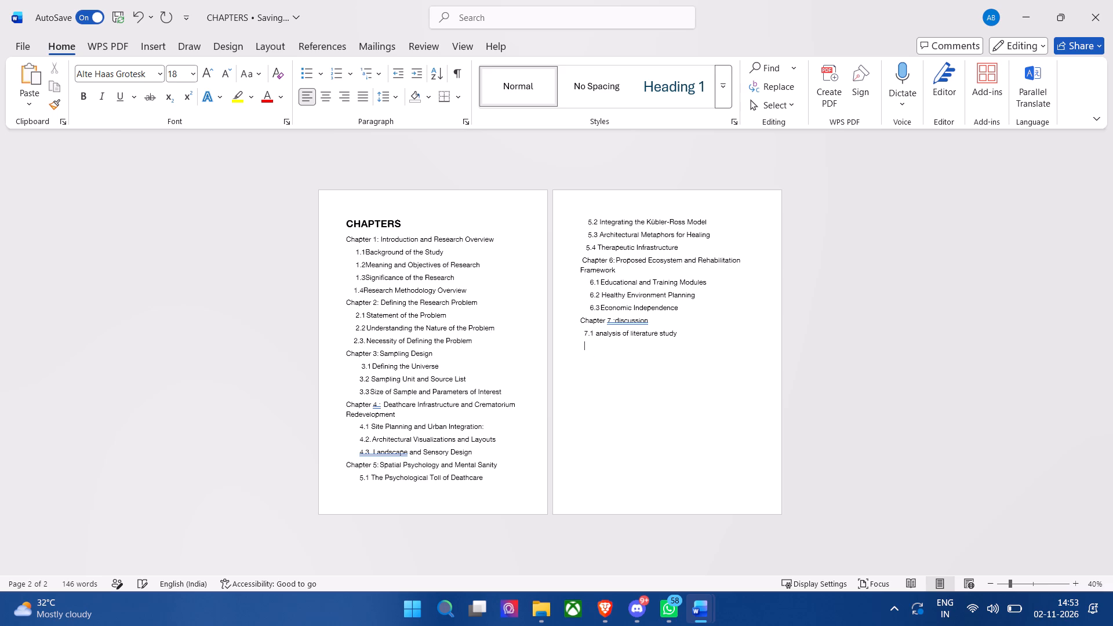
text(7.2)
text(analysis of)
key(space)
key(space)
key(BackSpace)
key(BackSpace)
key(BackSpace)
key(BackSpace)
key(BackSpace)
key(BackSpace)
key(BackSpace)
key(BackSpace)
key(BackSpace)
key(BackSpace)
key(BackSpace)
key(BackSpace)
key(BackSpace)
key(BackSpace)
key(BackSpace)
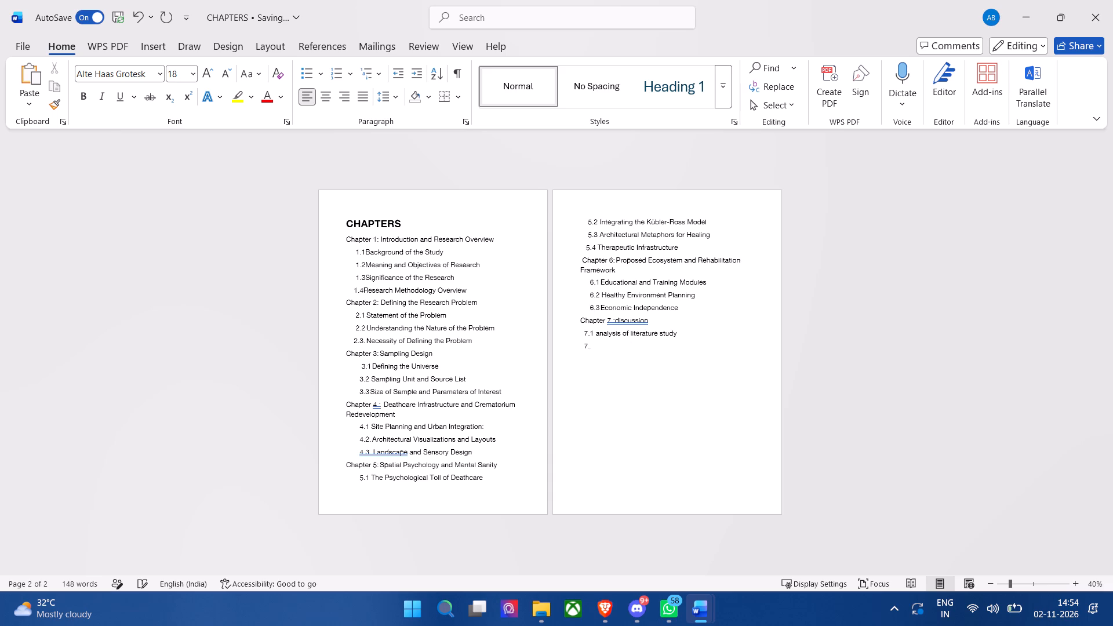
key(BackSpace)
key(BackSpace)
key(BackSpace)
Add the heading "Chapter 8: conclusion", unindented, on the empty line below item 7.1.
text(chapter)
key(space)
key(8)
text(:)
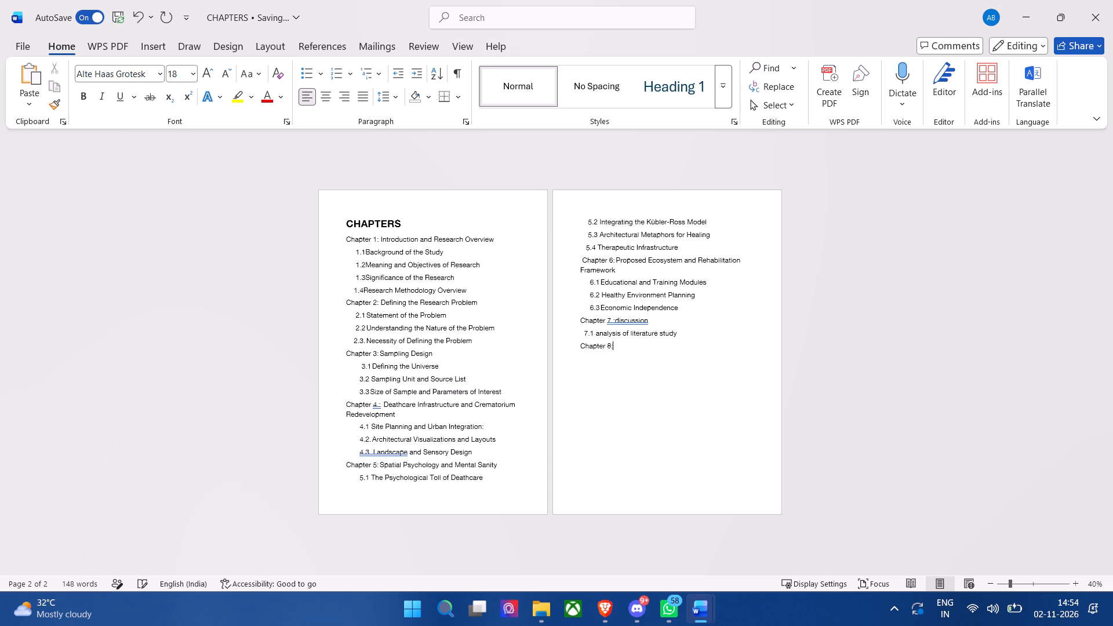
key(space)
text(conclusion)
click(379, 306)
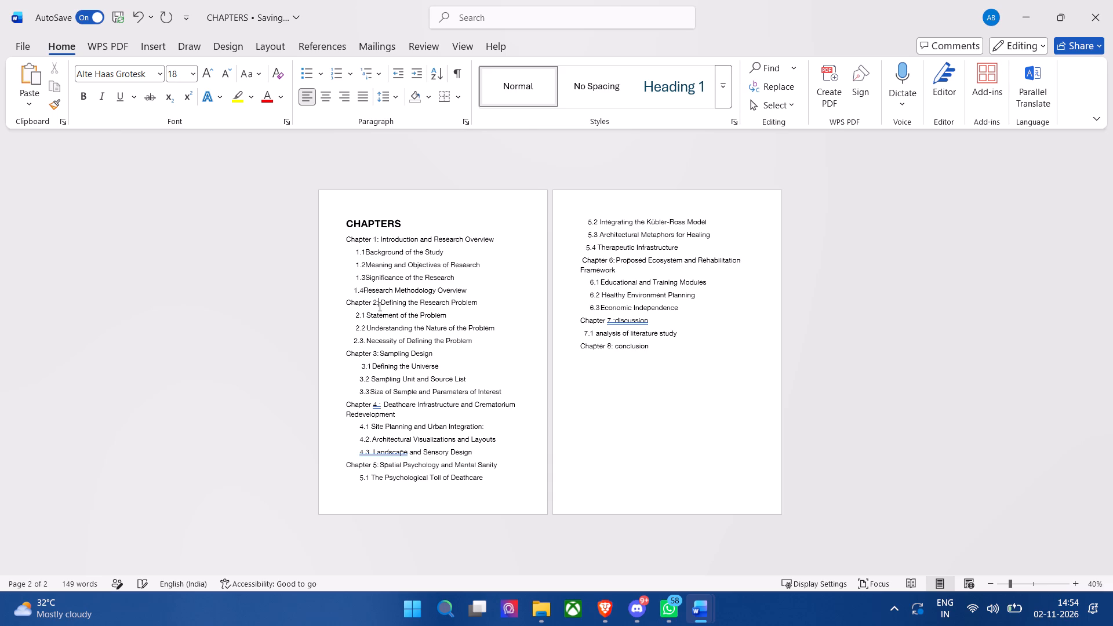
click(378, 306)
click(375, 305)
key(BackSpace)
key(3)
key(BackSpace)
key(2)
Insert the heading "Chapter 3. literature study" below item 2.3, leaving an empty line before the Sampling Design chapter.
click(339, 358)
key(Return)
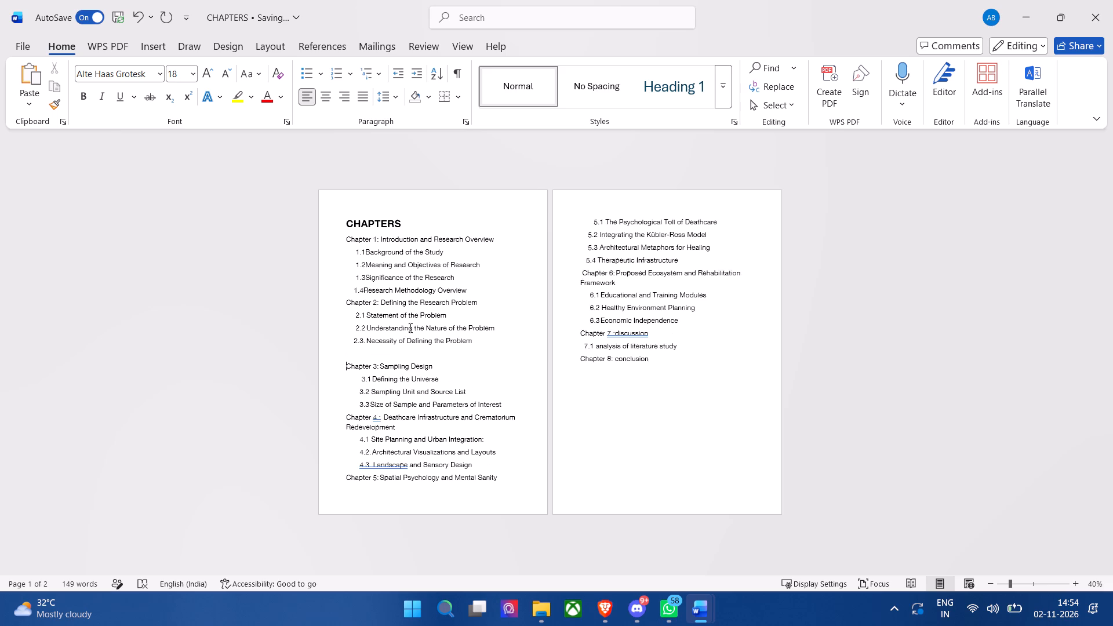
click(481, 340)
key(Return)
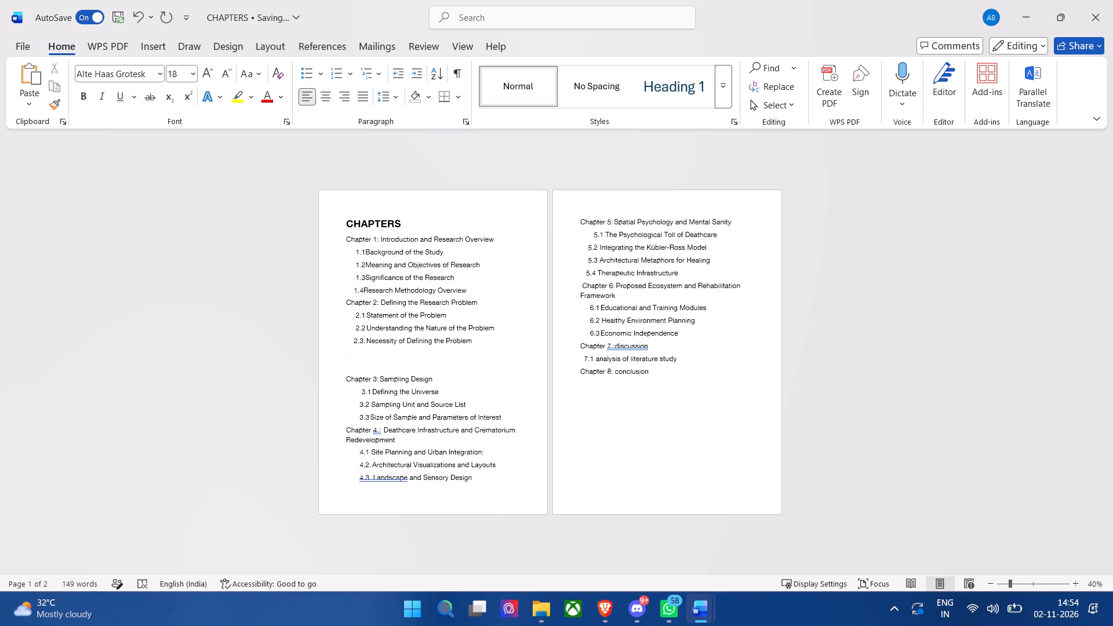
text(chapter)
key(space)
text(3.)
key(space)
text(literature study)
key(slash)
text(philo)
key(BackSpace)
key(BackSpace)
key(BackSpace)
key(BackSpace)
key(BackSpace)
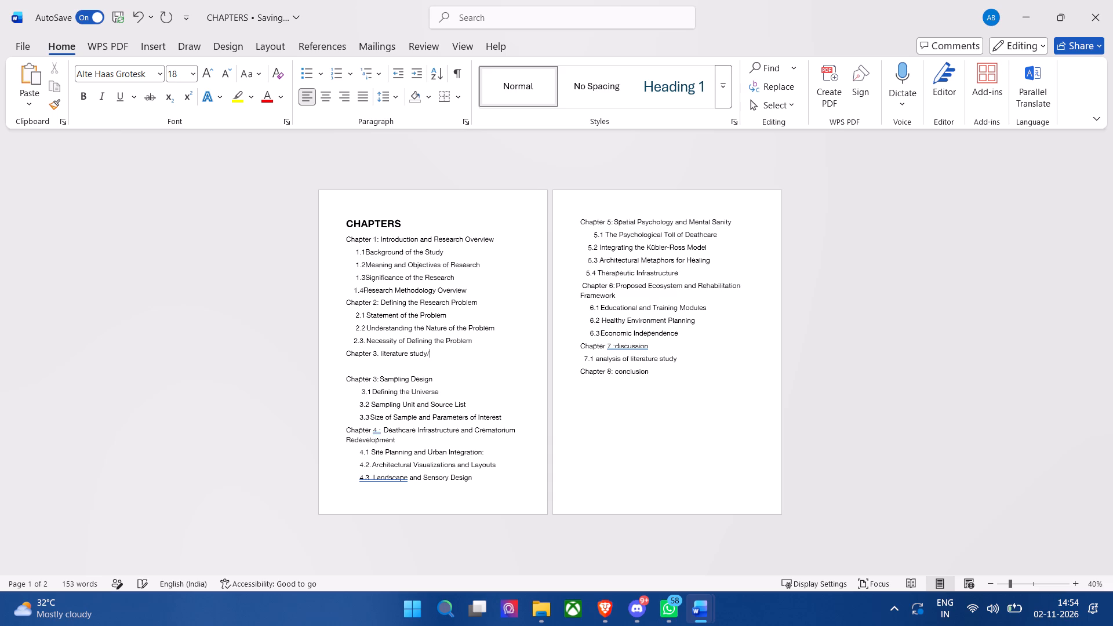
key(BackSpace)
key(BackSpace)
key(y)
End the literature study heading with a colon and add item "3.1 geographical identity" on a new line below it.
key(shift+colon)
key(Return)
text(3.1)
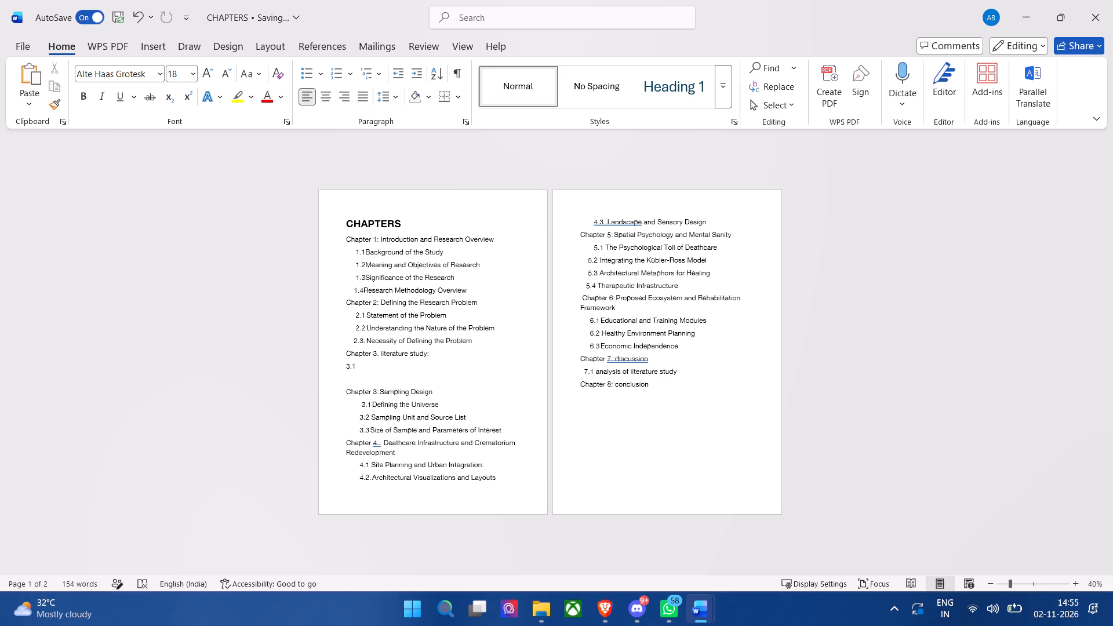
key(d)
key(BackSpace)
key(space)
text(geographical)
key(space)
text(identity)
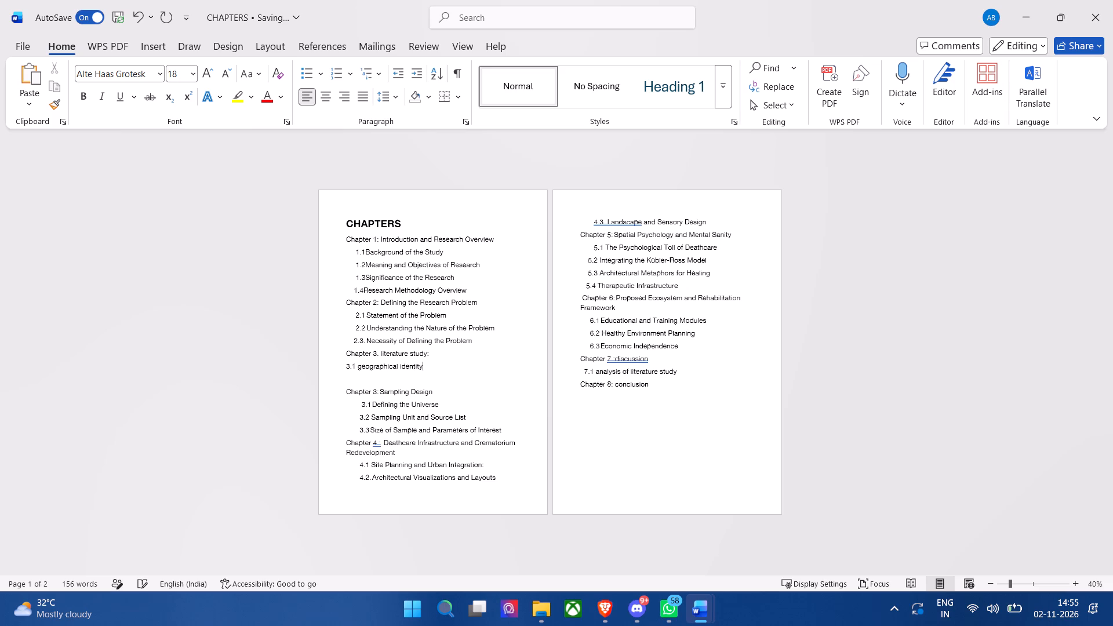
Start item 3.2 on a new line below the geographical identity item.
key(Return)
text(3.2)
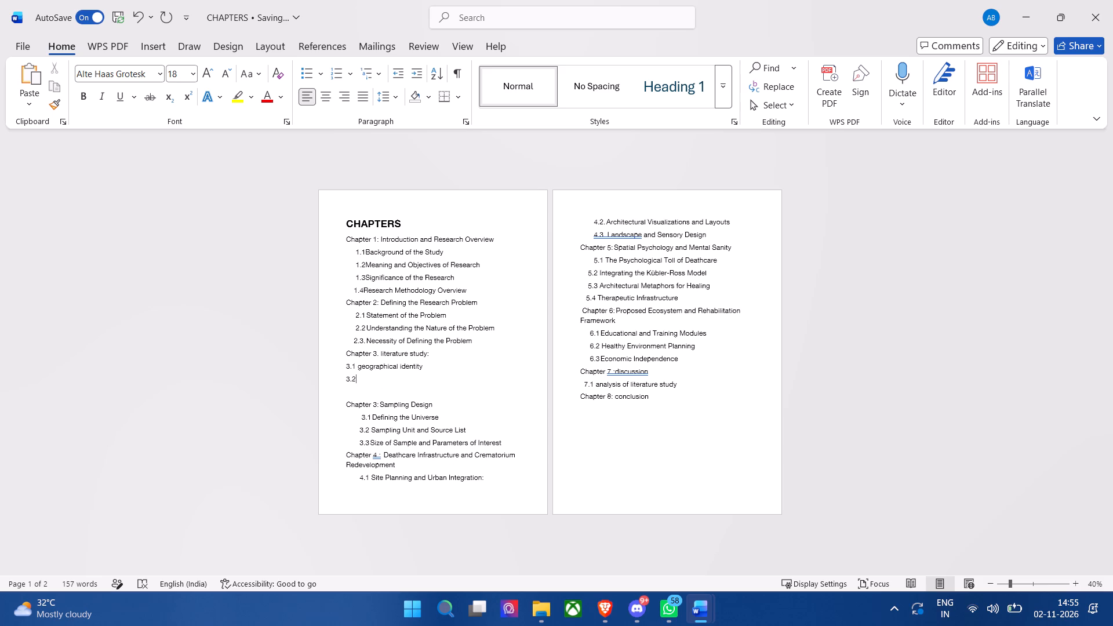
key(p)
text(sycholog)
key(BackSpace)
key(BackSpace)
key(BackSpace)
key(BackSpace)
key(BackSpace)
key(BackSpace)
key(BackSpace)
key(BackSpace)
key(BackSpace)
Title item 3.2 "philosophy" and start item 3.3 on a new line below it.
key(space)
text(philosophy)
key(Return)
text(3.3)
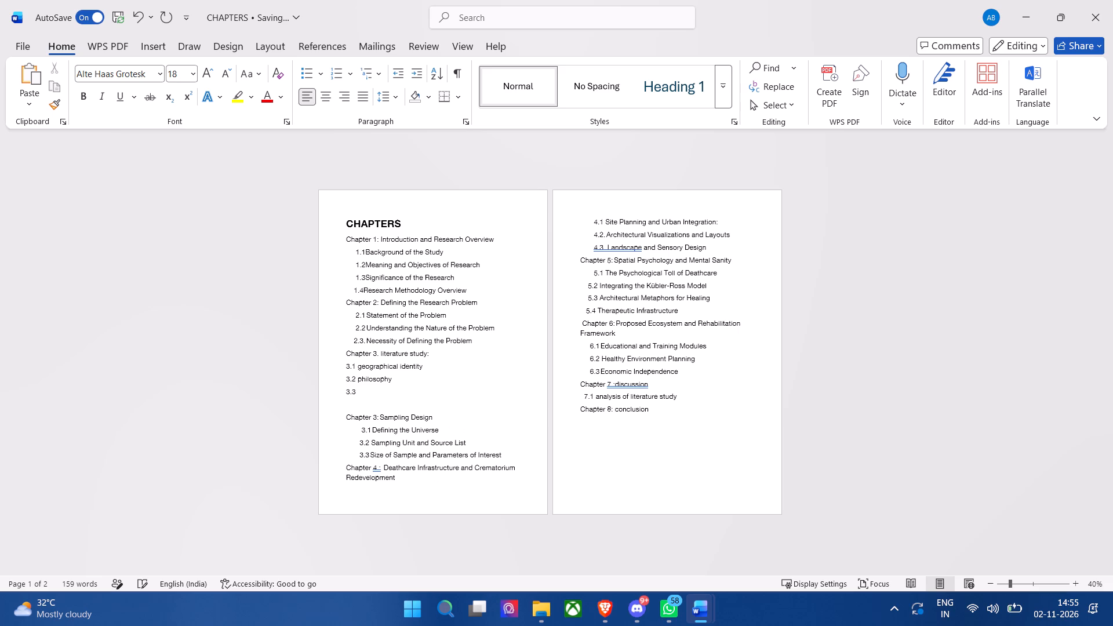
key(space)
Renumber the Sampling Design heading as Chapter 4.
click(379, 420)
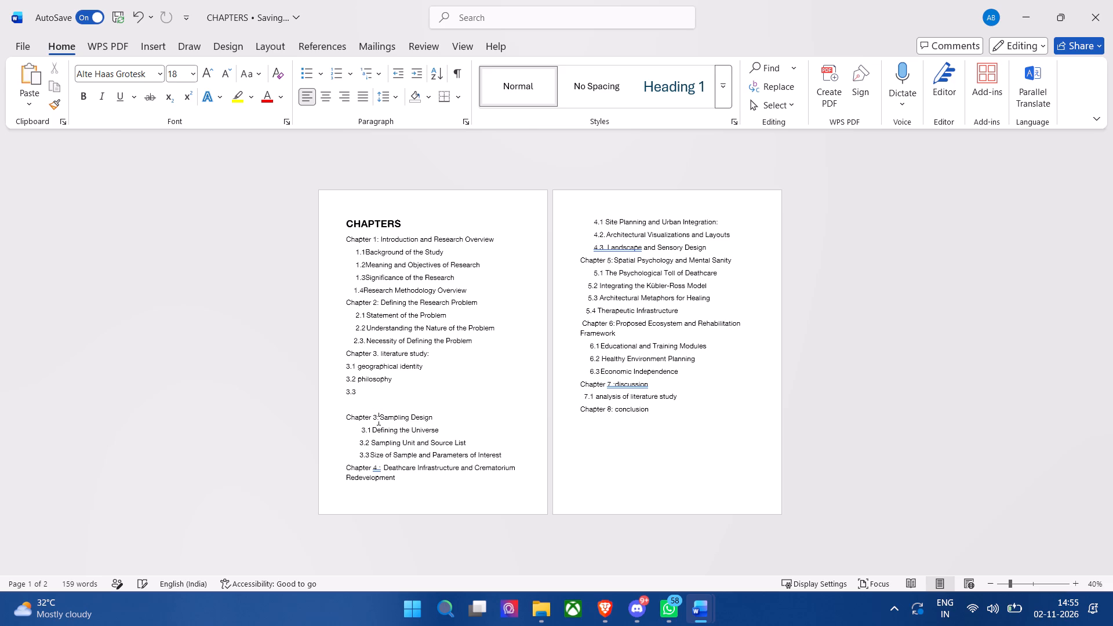
click(375, 419)
key(BackSpace)
key(4)
Renumber the three sub-items under Chapter 4 Sampling Design as 4.1, 4.2 and 4.3.
click(365, 434)
key(BackSpace)
key(4)
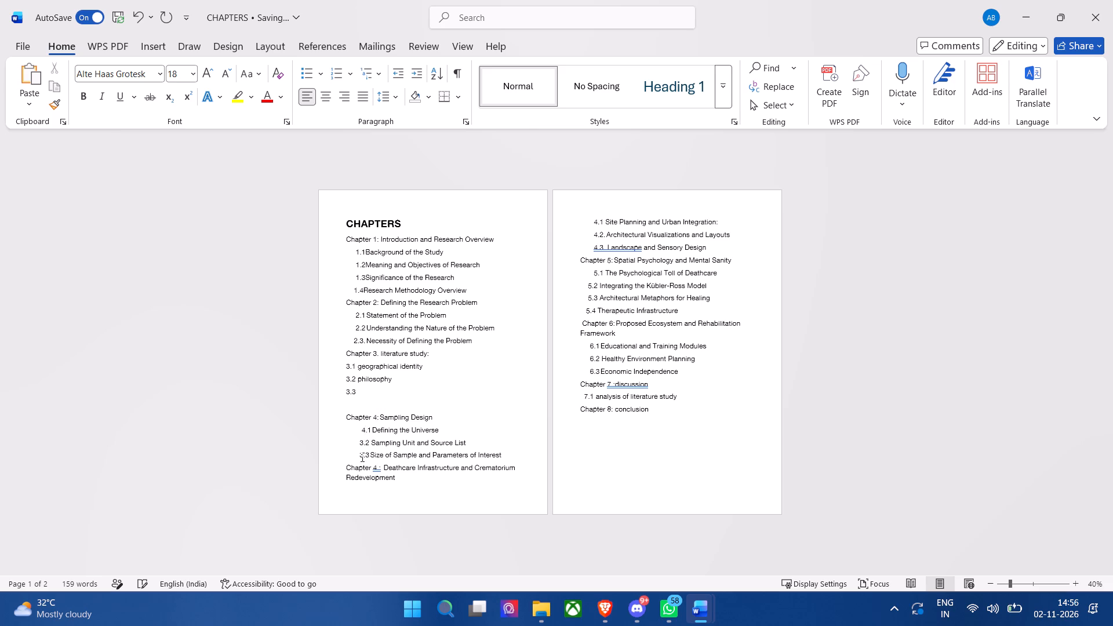
click(363, 447)
key(BackSpace)
key(4)
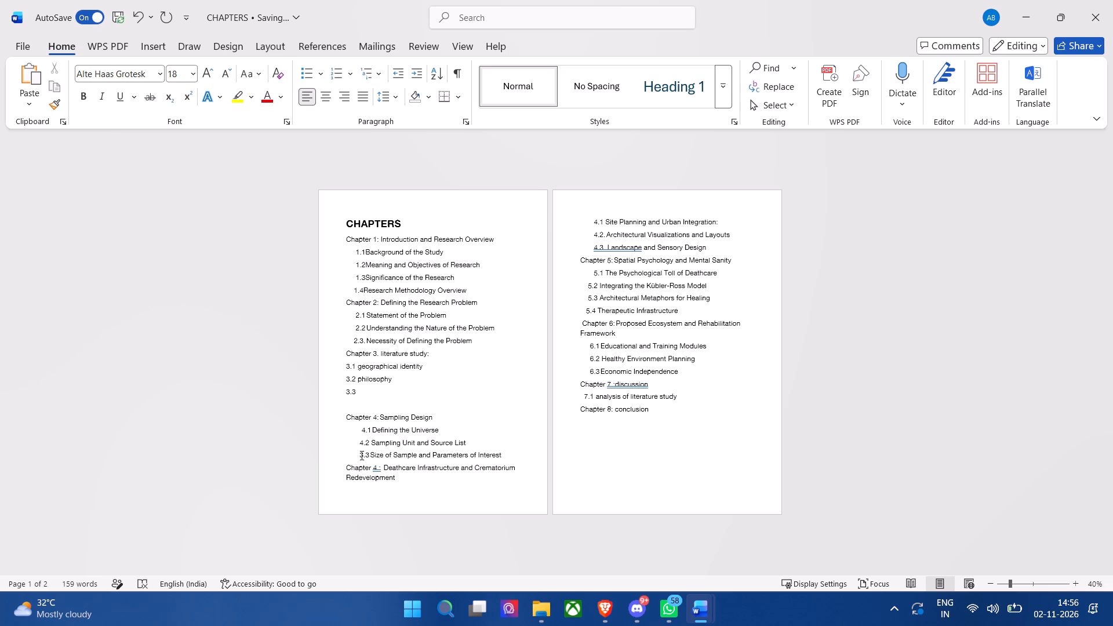
click(361, 454)
key(Delete)
key(4)
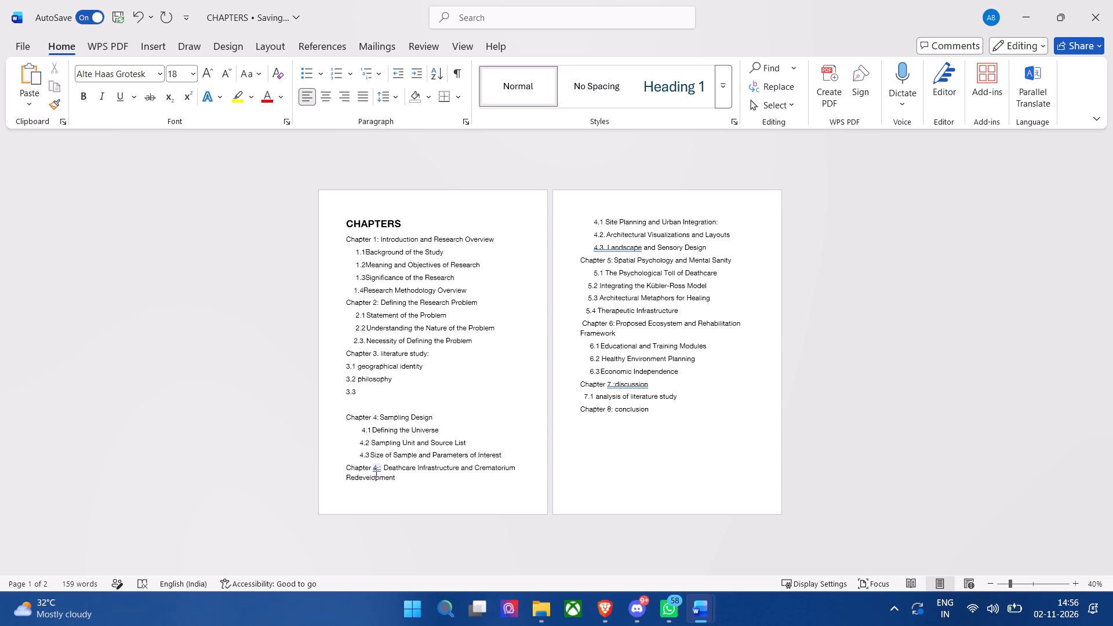
Renumber the Deathcare Infrastructure and Crematorium Redevelopment heading as Chapter 5.
click(376, 471)
key(BackSpace)
key(5)
Renumber the Site Planning and Urban Integration item as 5.1.
right_click(596, 228)
click(591, 222)
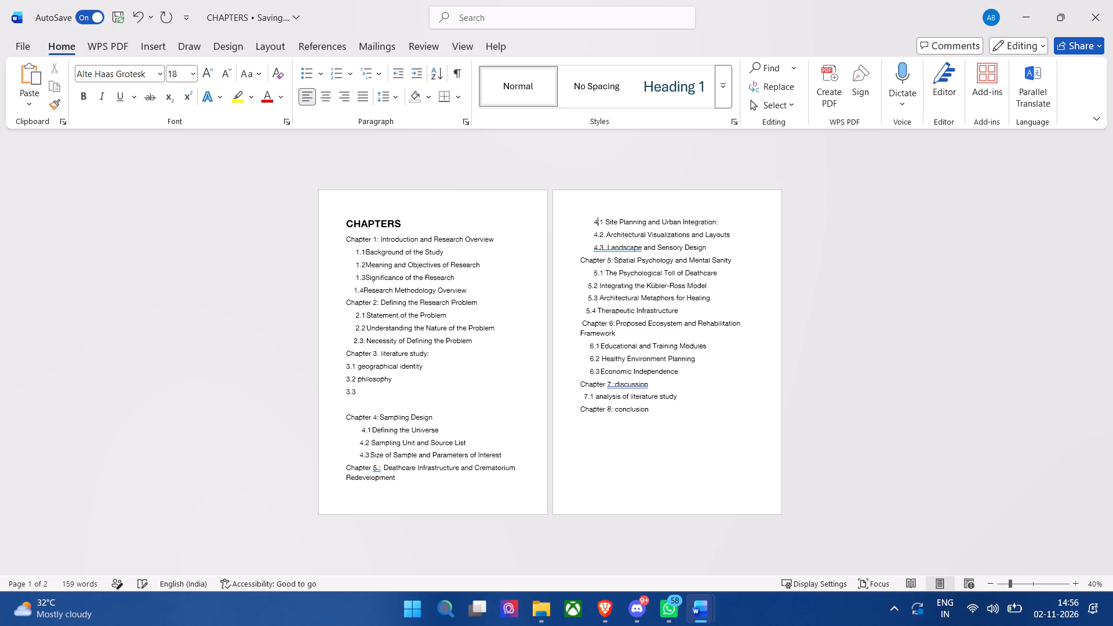
right_click(591, 222)
key(Delete)
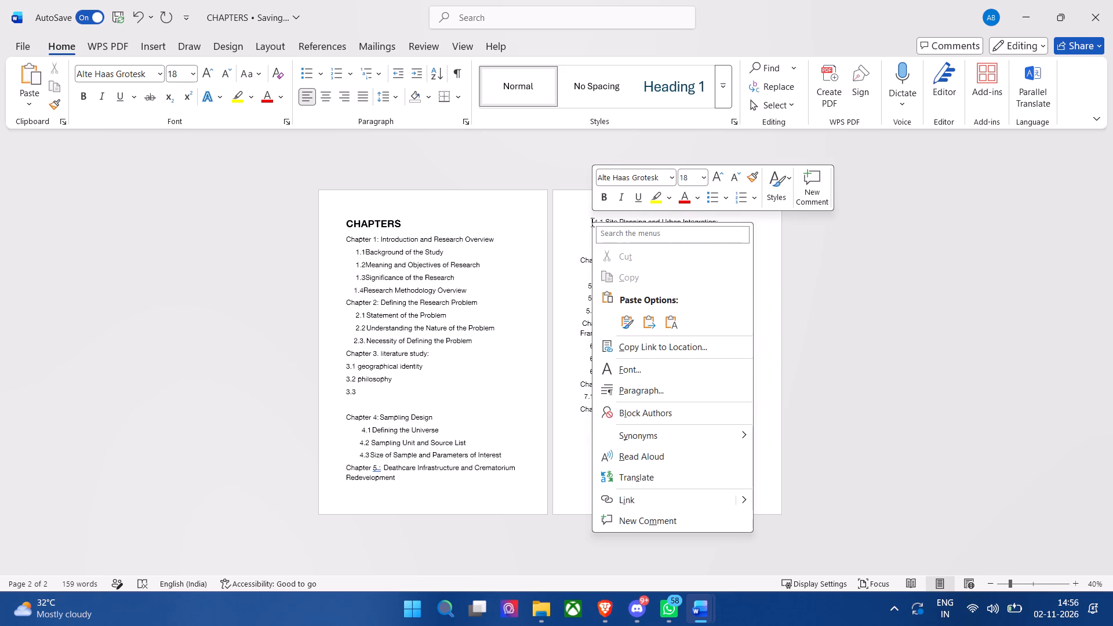
click(591, 222)
key(Delete)
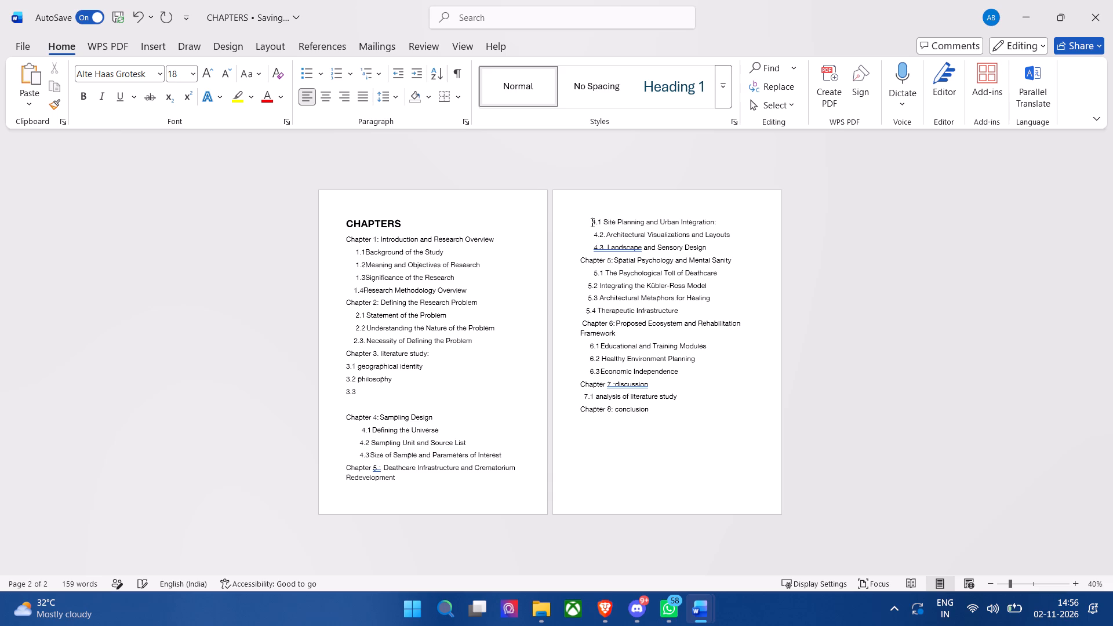
key(5)
key(Delete)
key(Delete)
key(5)
key(BackSpace)
click(609, 264)
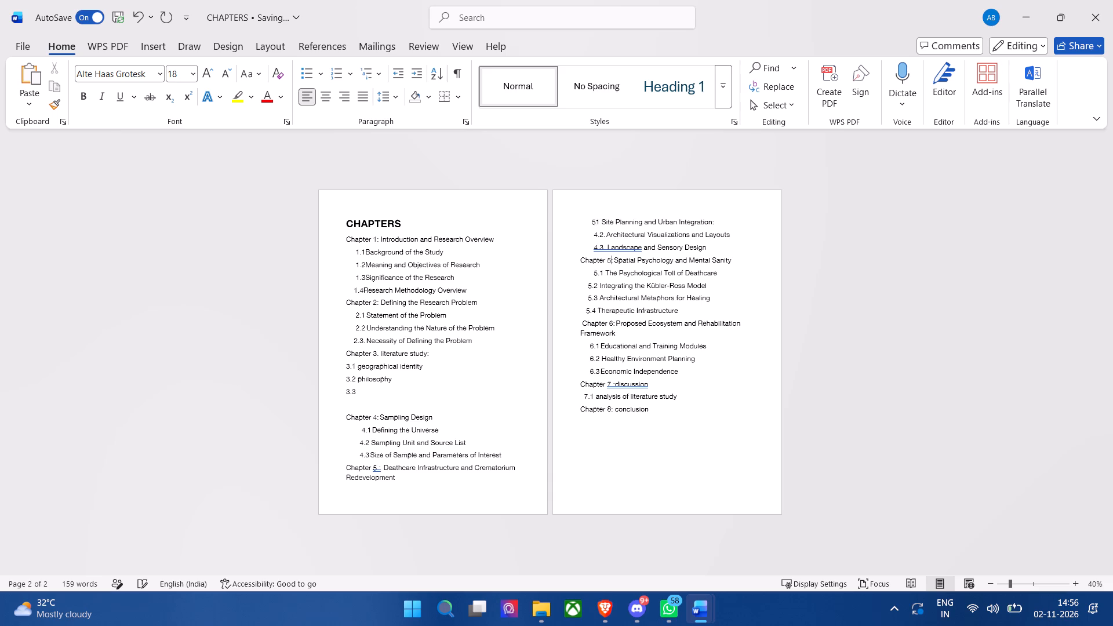
key(period)
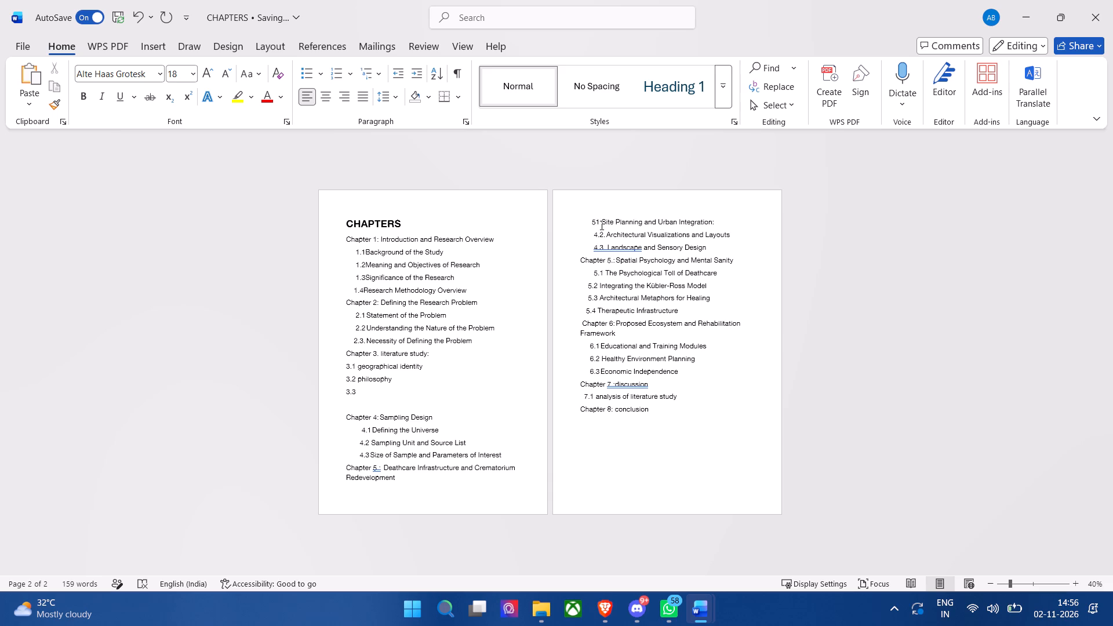
click(594, 225)
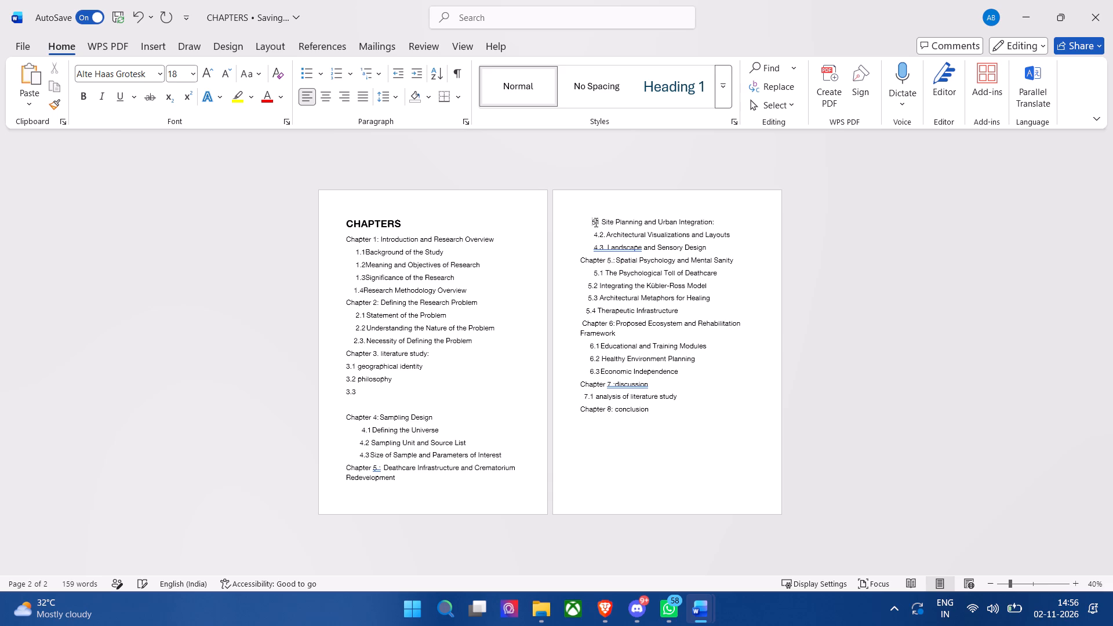
click(595, 221)
key(period)
Renumber the Architectural Visualizations and Layouts item as 5.2 and the Landscape and Sensory Design item as 5.3.
click(599, 234)
key(Left)
key(BackSpace)
key(5)
click(599, 248)
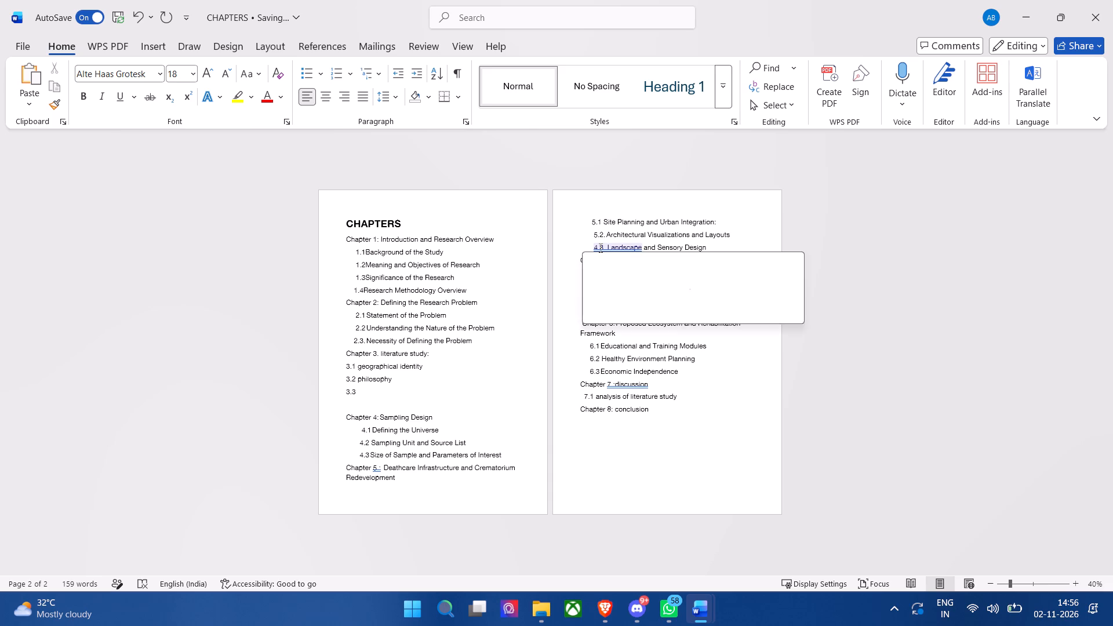
key(Left)
key(BackSpace)
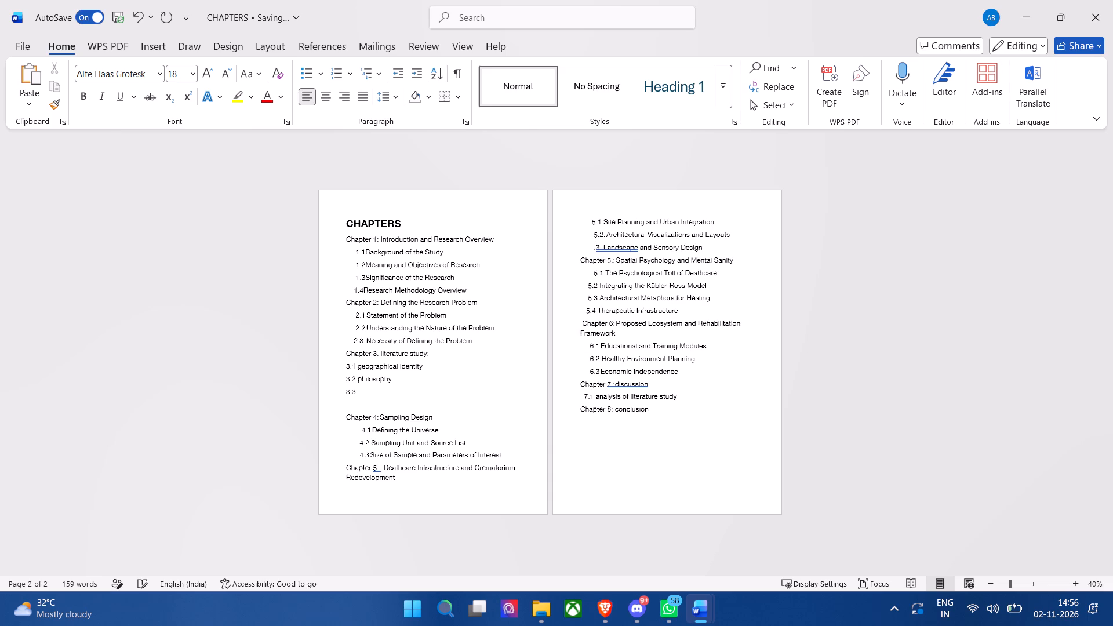
key(5)
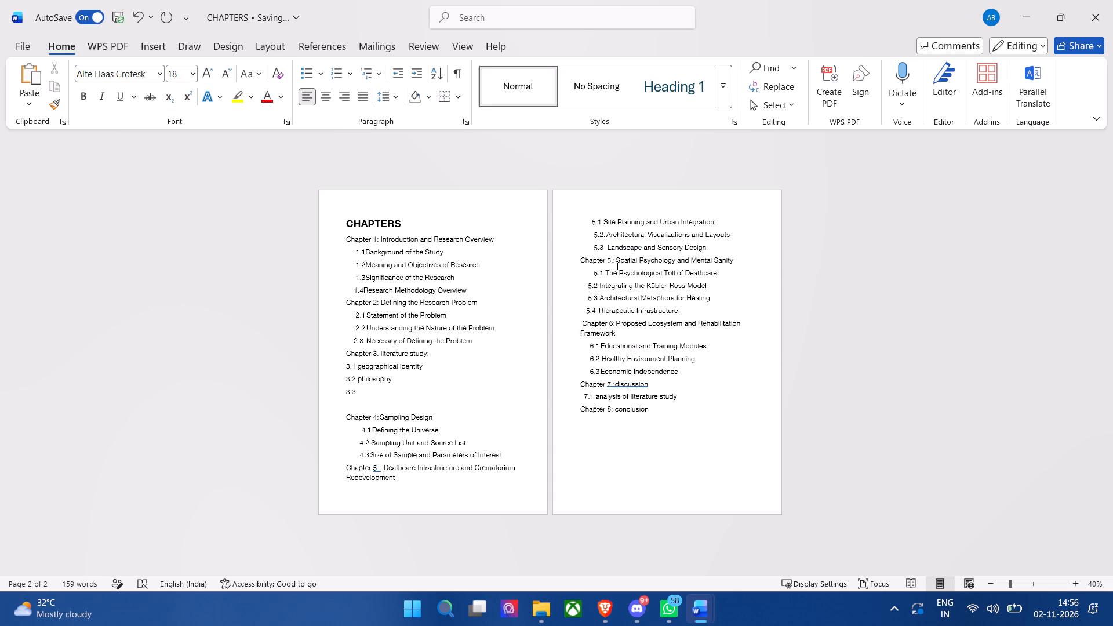
Renumber the Spatial Psychology and Mental Sanity heading as Chapter 6.
click(613, 263)
key(BackSpace)
key(6)
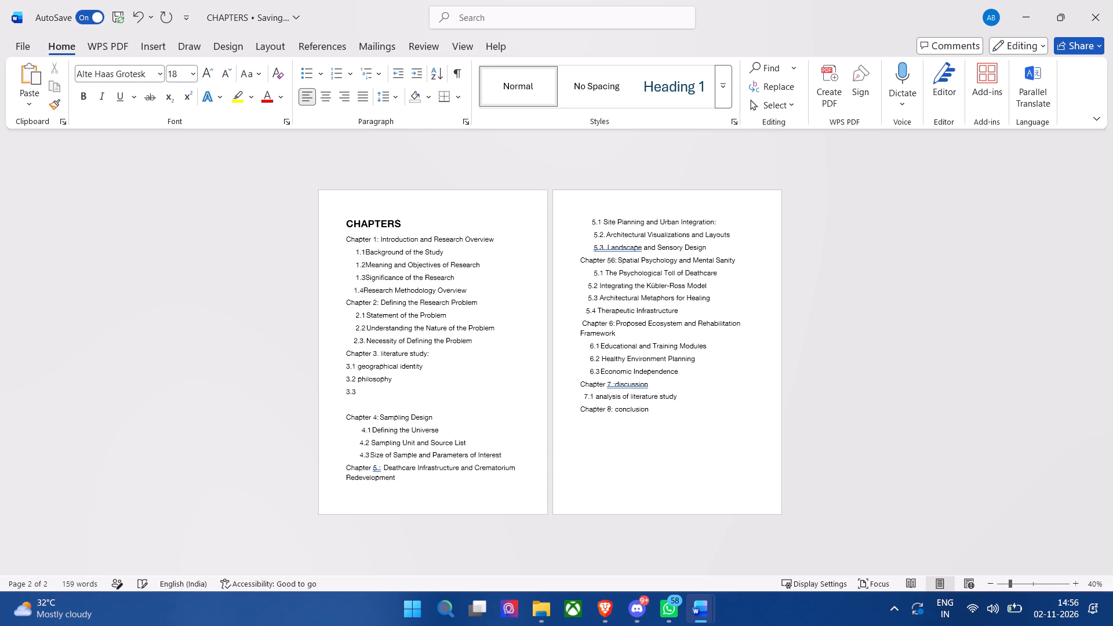
key(BackSpace)
key(BackSpace)
key(6)
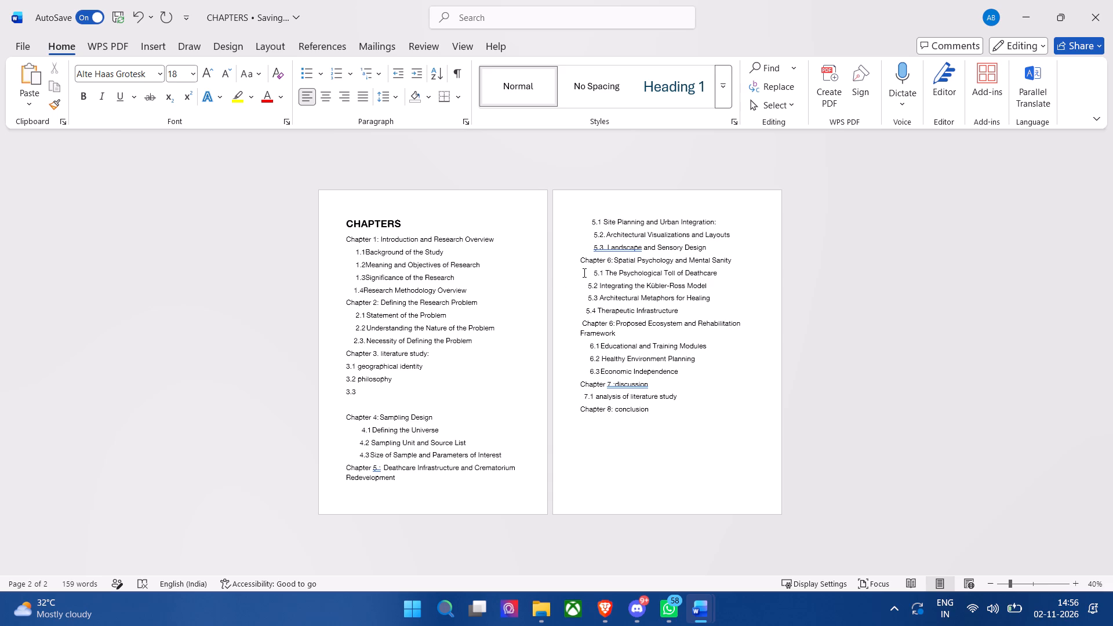
Renumber the four sub-items under Spatial Psychology and Mental Sanity as 6.1, 6.2, 6.3 and 6.4.
click(596, 275)
key(BackSpace)
key(6)
click(588, 287)
key(Delete)
key(6)
click(586, 298)
key(Delete)
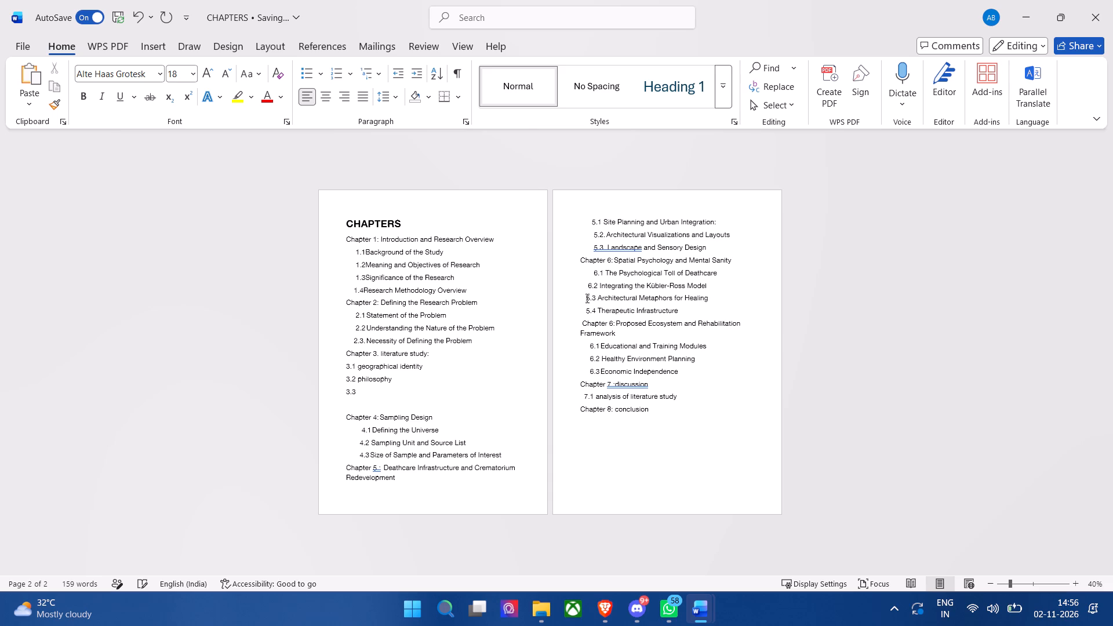
key(Delete)
key(6)
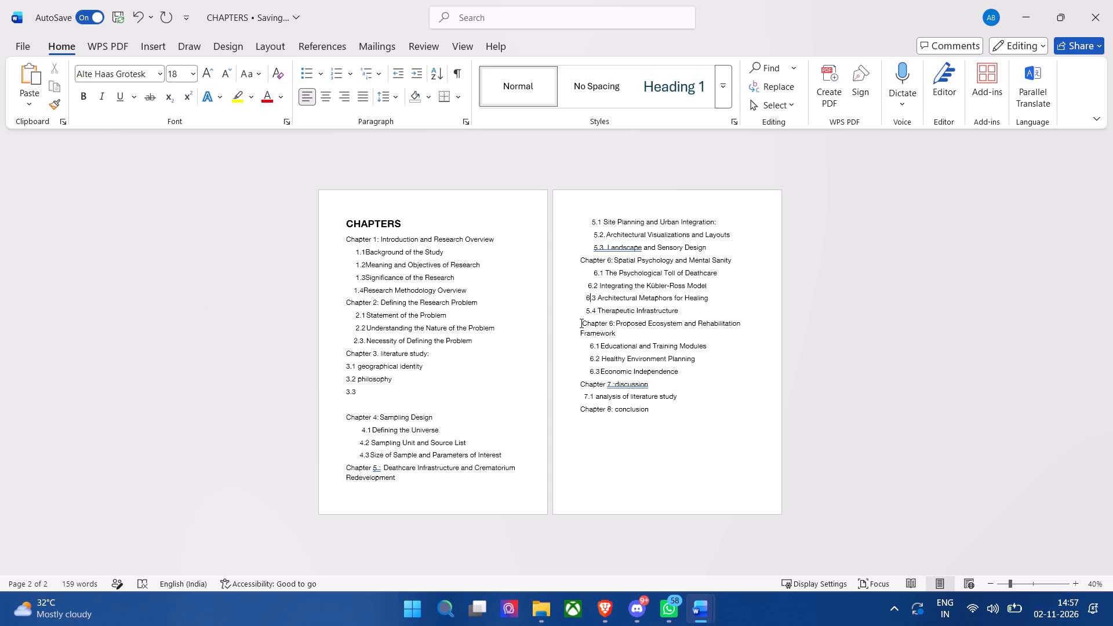
click(586, 314)
key(Delete)
key(6)
Indent sub-items 6.2, 6.3 and 6.4 with spaces so they line up with sub-item 6.1.
click(587, 282)
key(space)
key(space)
key(space)
click(586, 308)
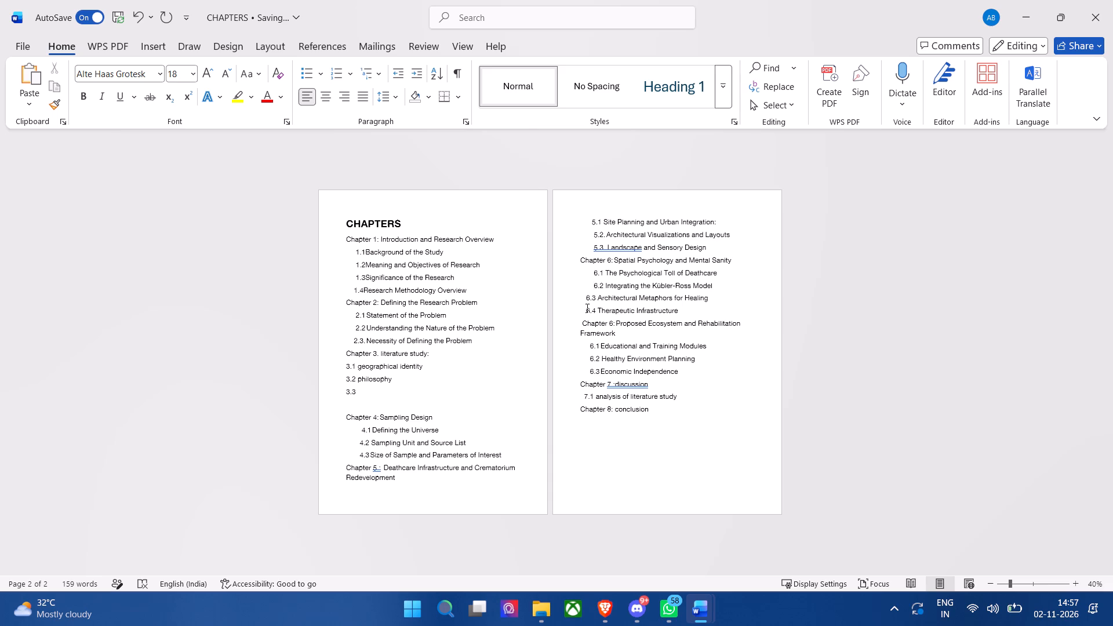
click(581, 302)
key(space)
key(space)
key(space)
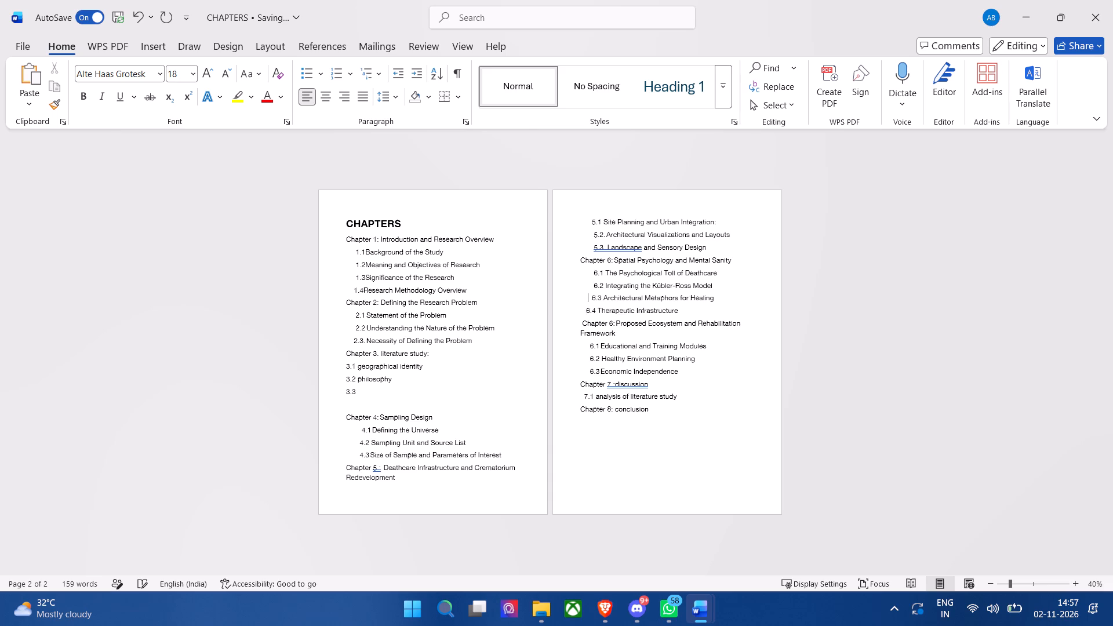
key(space)
click(579, 312)
key(space)
key(space)
key(space)
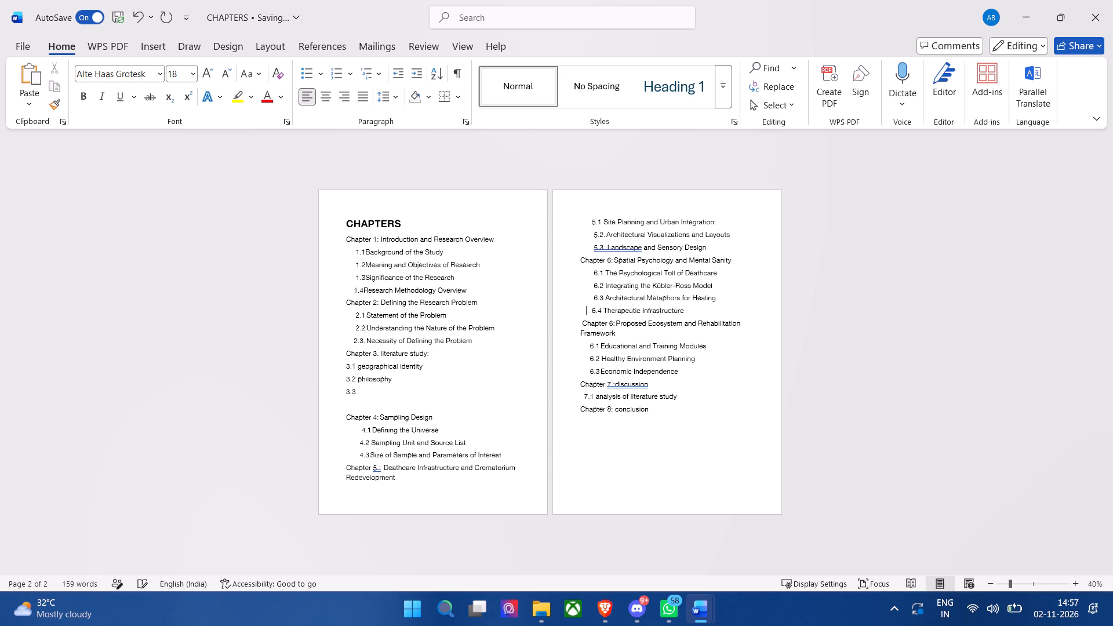
key(space)
Renumber the Proposed Ecosystem and Rehabilitation Framework heading as Chapter 7.
click(613, 327)
key(BackSpace)
key(7)
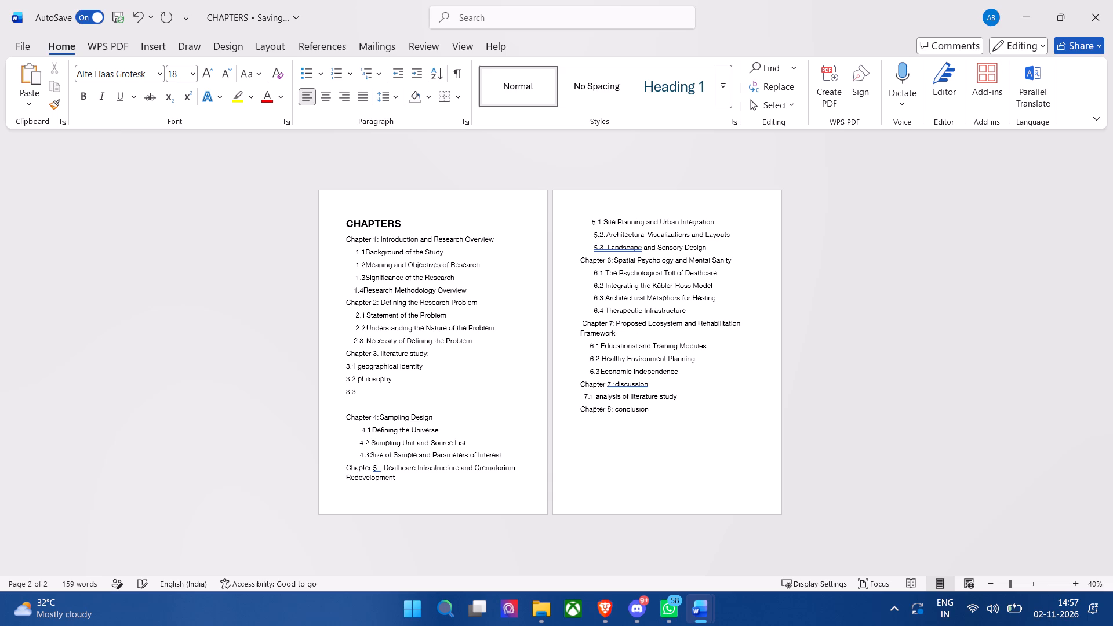
Renumber the three sub-items under Proposed Ecosystem and Rehabilitation Framework as 7.1, 7.2 and 7.3.
click(593, 352)
key(BackSpace)
key(7)
click(593, 359)
key(BackSpace)
key(7)
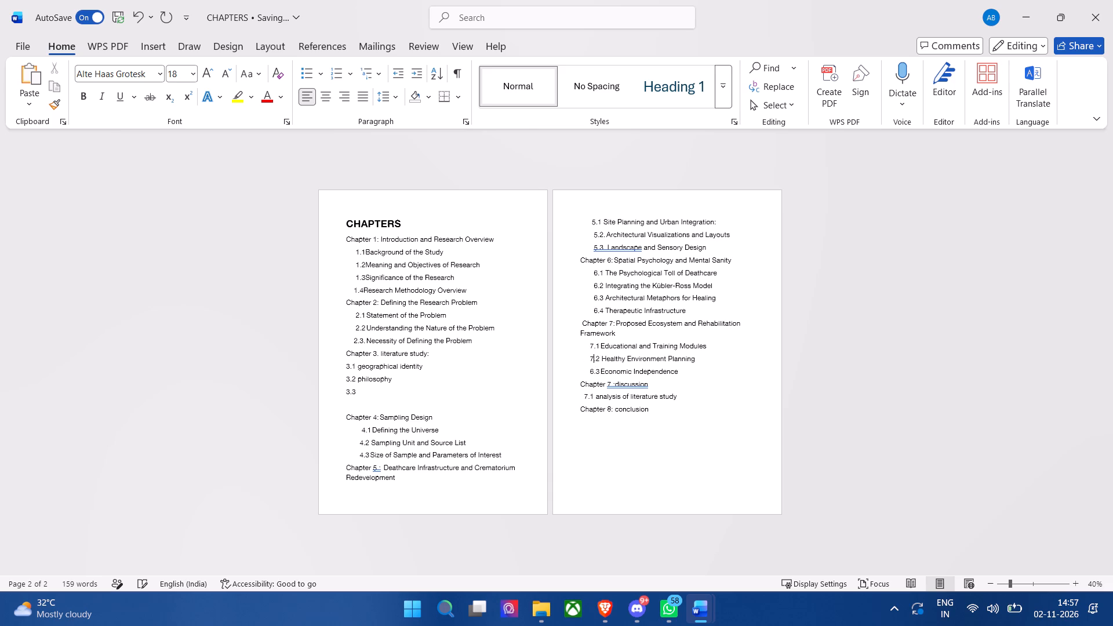
click(592, 373)
key(BackSpace)
key(7)
Renumber the discussion heading as Chapter 8 and the conclusion heading as Chapter 9.
click(610, 388)
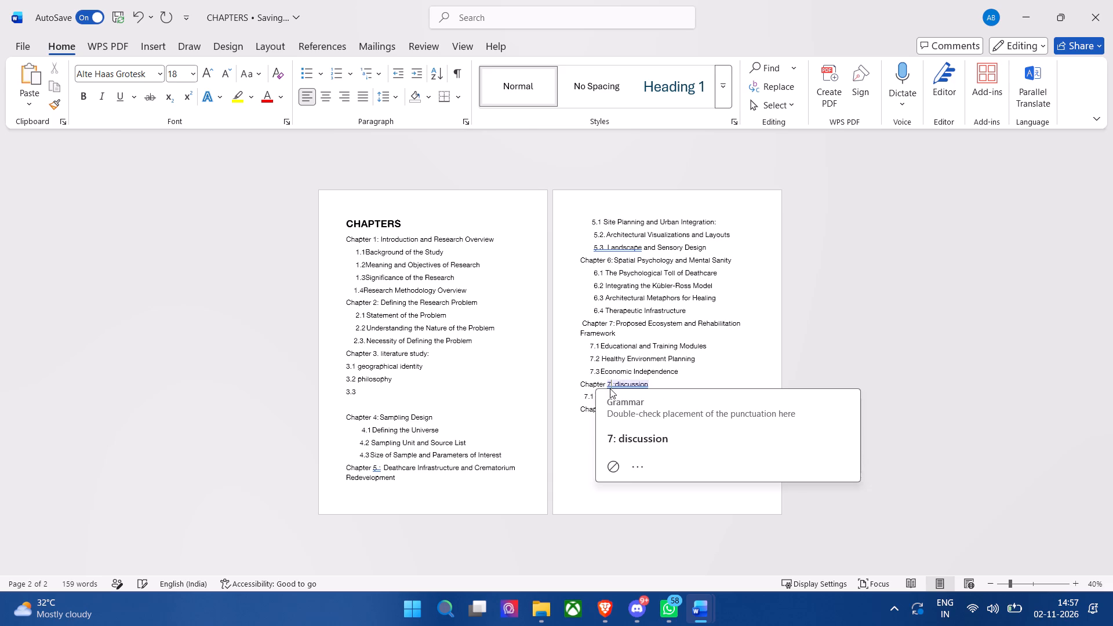
key(BackSpace)
key(8)
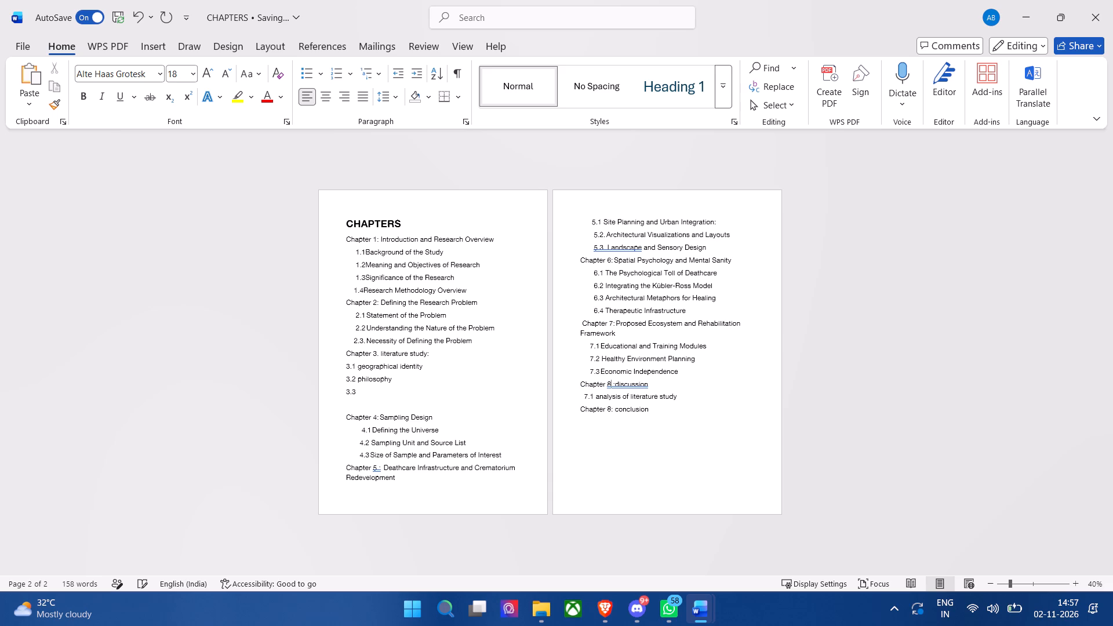
click(610, 411)
key(BackSpace)
key(9)
Delete the blank line above the Chapter 4 Sampling Design heading.
click(343, 418)
key(BackSpace)
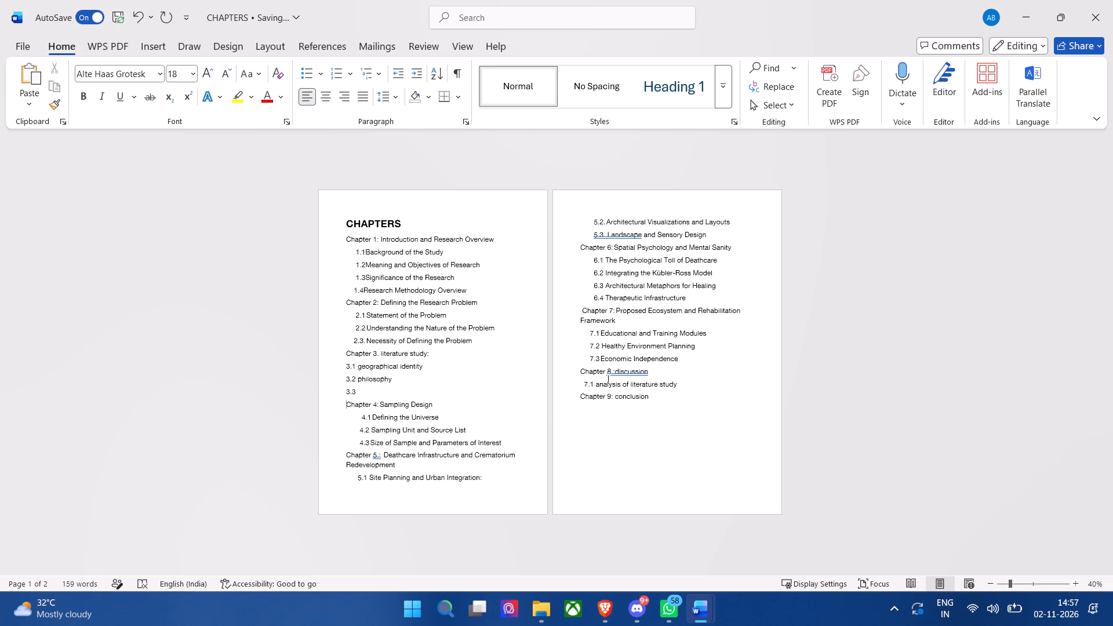
Renumber the analysis of literature study item under the discussion chapter as 8.1.
click(589, 387)
key(Left)
key(BackSpace)
key(8)
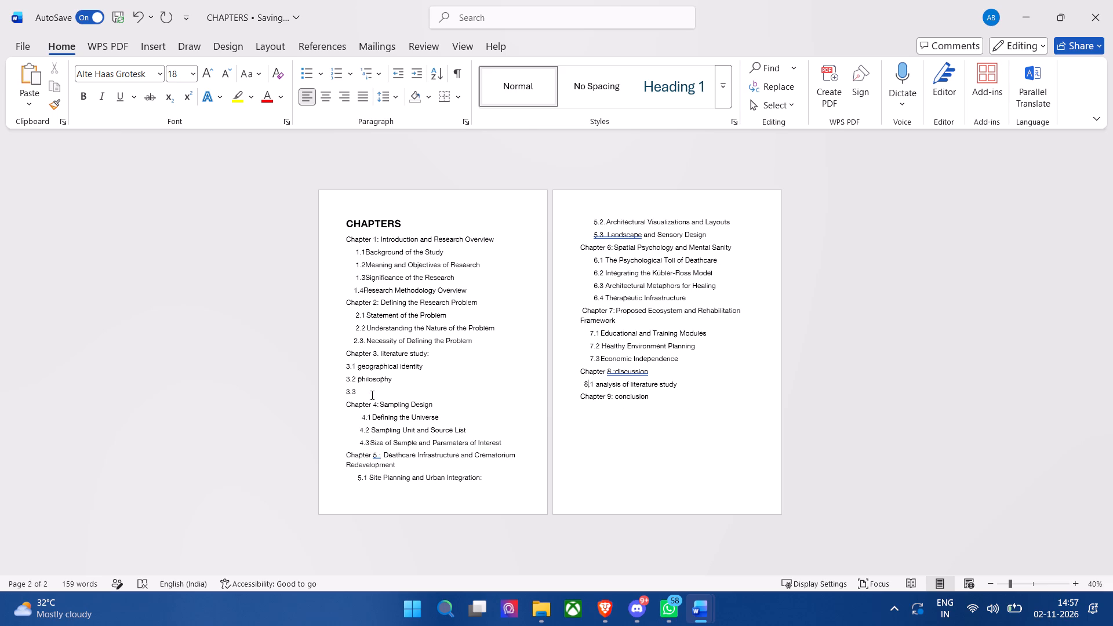
Fill in item 3.3 of the literature study chapter with the title "historical references".
click(367, 391)
text(historical references)
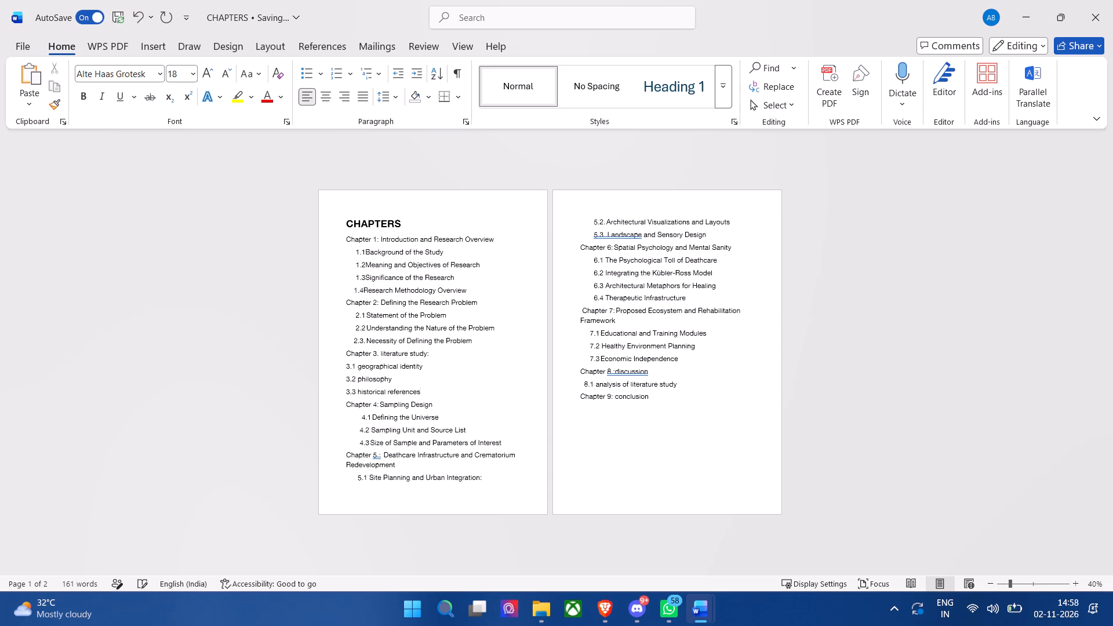
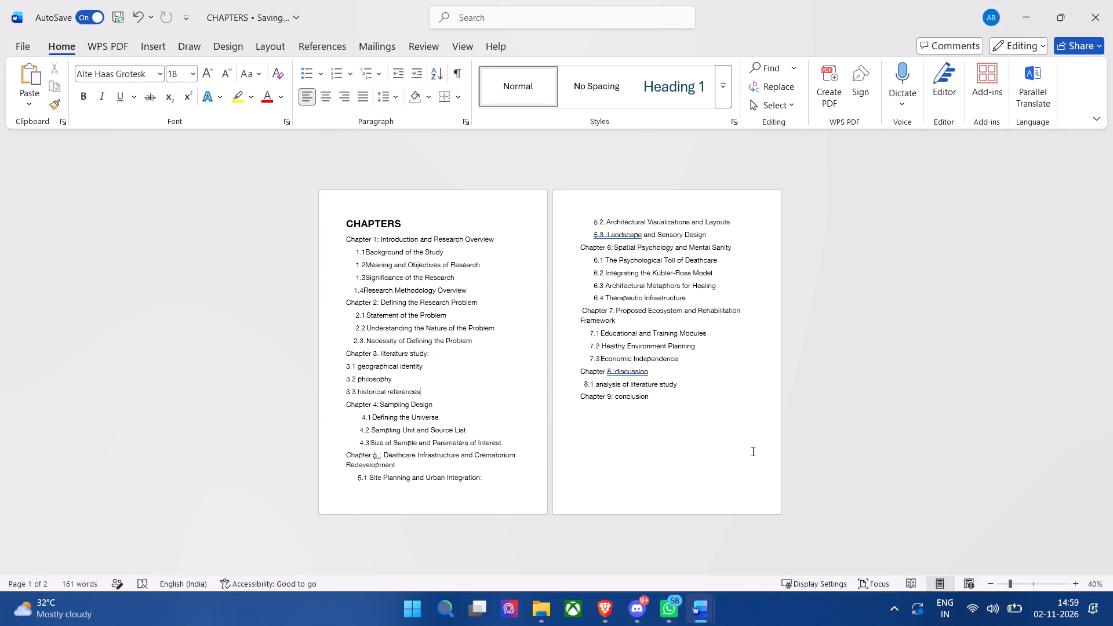
Save the CHAPTERS document with the updated chapter list.
key(ctrl+s)
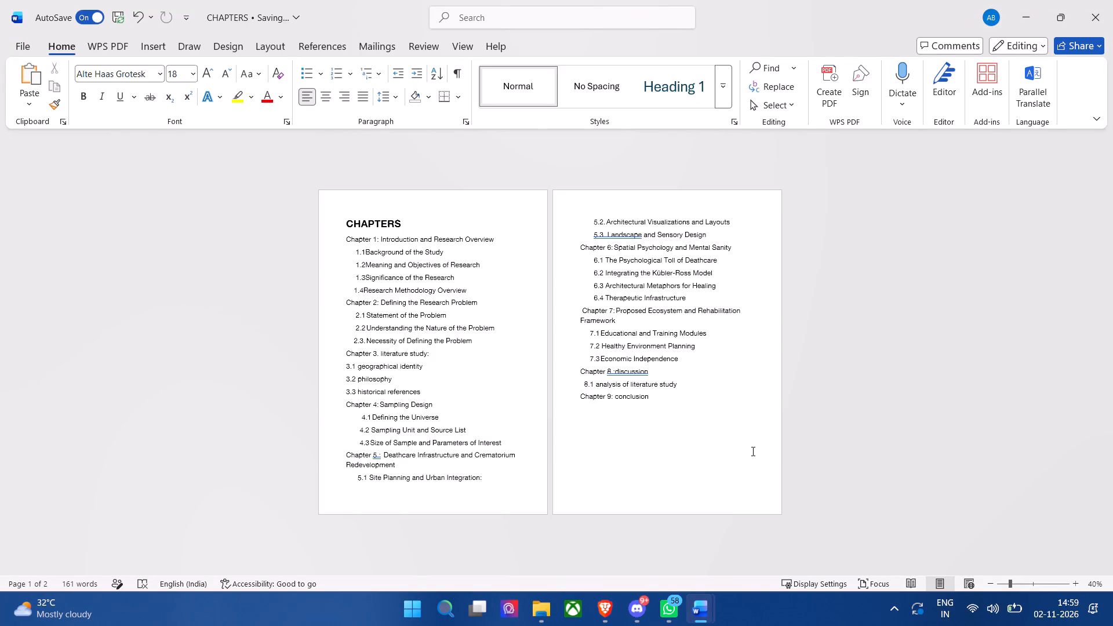
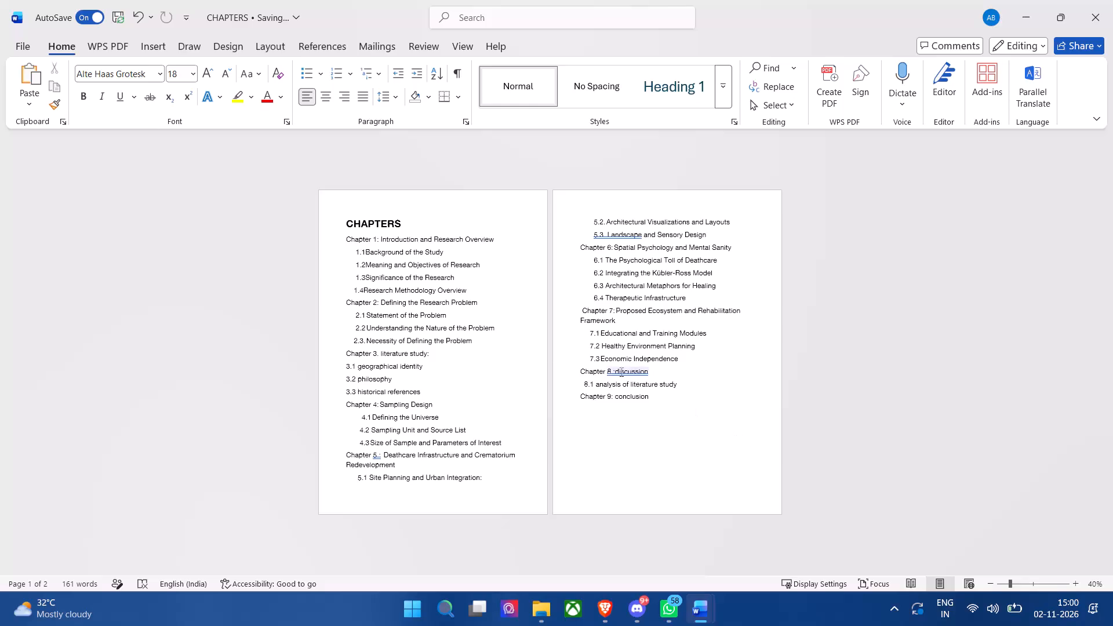
Save the CHAPTERS document again.
key(ctrl+s)
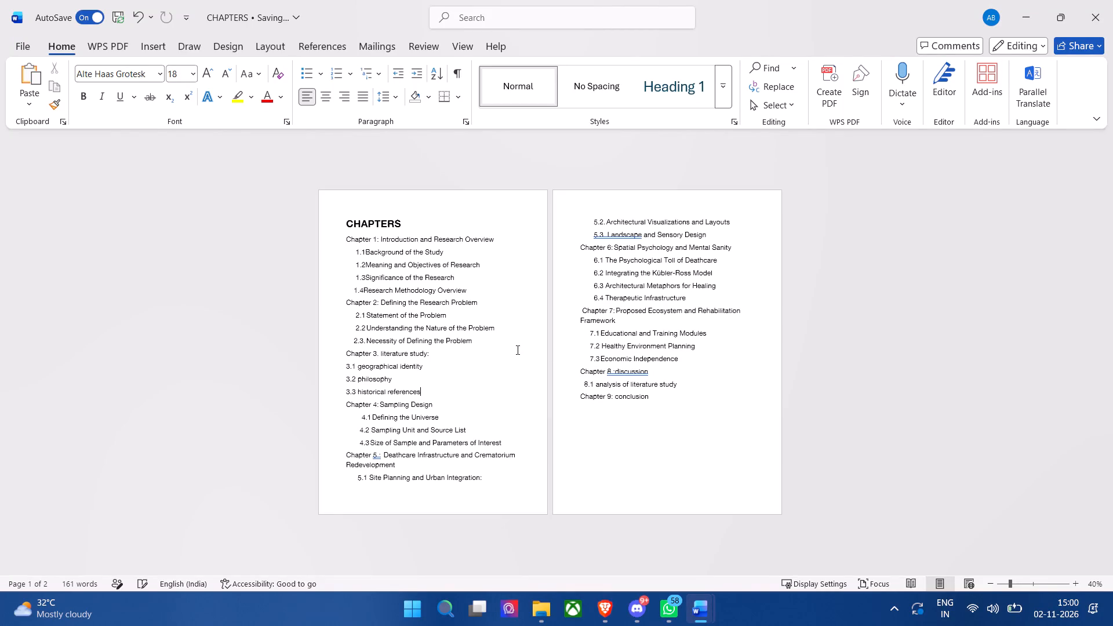
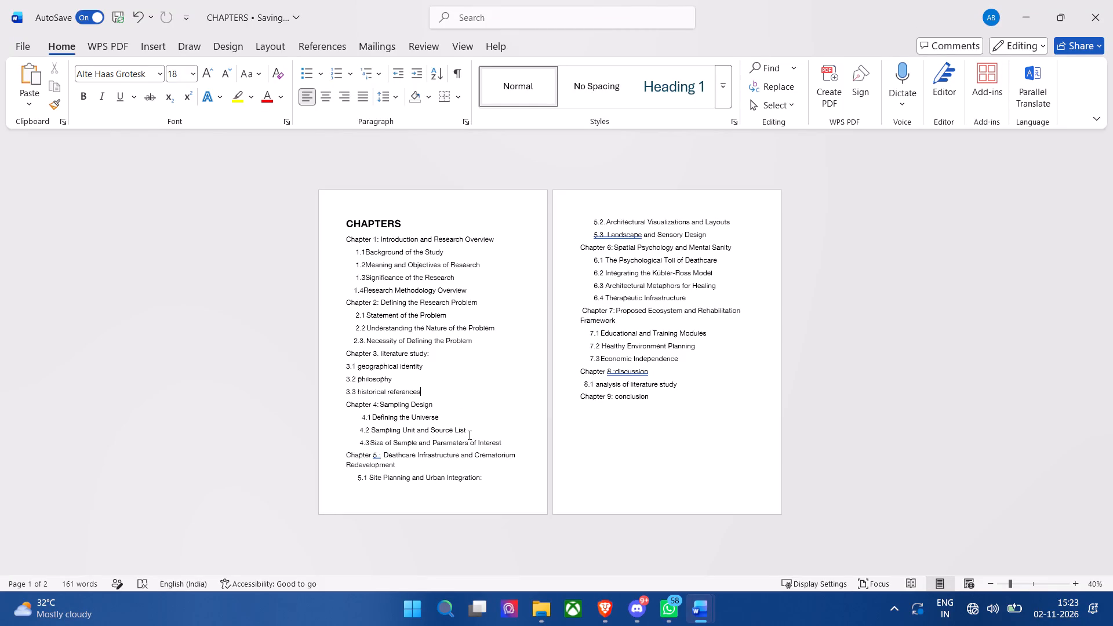
Add a new line numbered 4.4 below the 4.3 sub-item of Chapter 4.
click(501, 441)
key(Return)
text(4.)
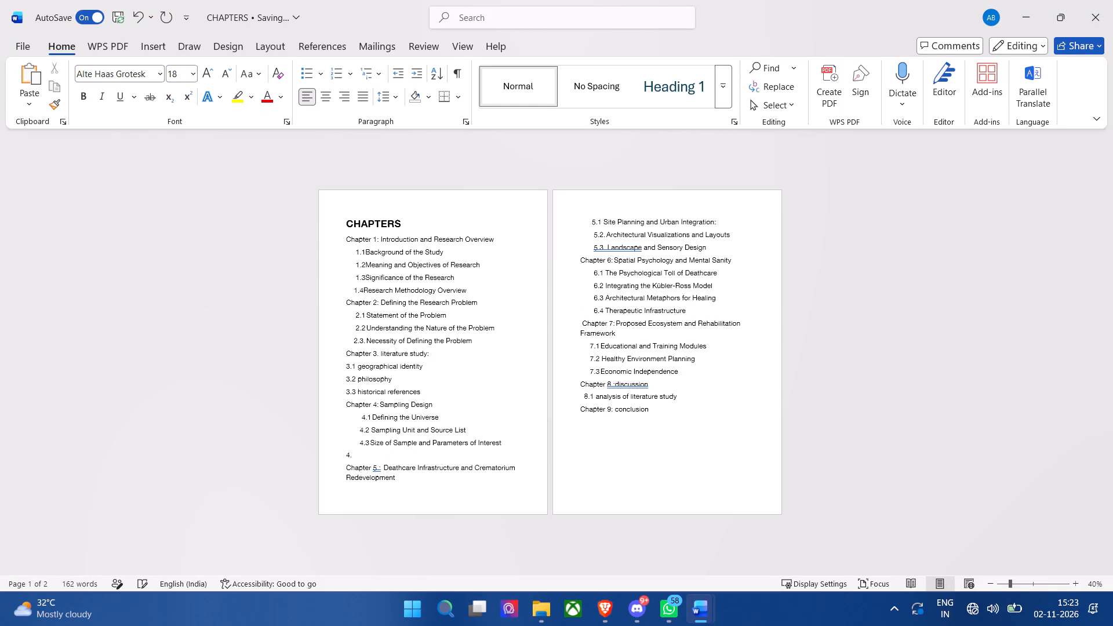
key(4)
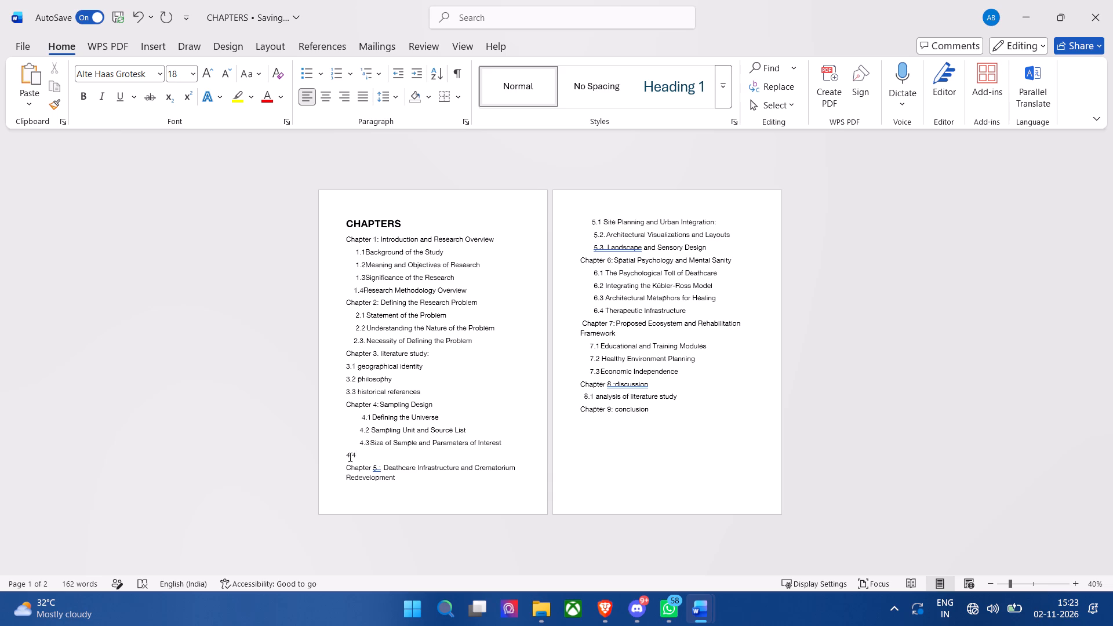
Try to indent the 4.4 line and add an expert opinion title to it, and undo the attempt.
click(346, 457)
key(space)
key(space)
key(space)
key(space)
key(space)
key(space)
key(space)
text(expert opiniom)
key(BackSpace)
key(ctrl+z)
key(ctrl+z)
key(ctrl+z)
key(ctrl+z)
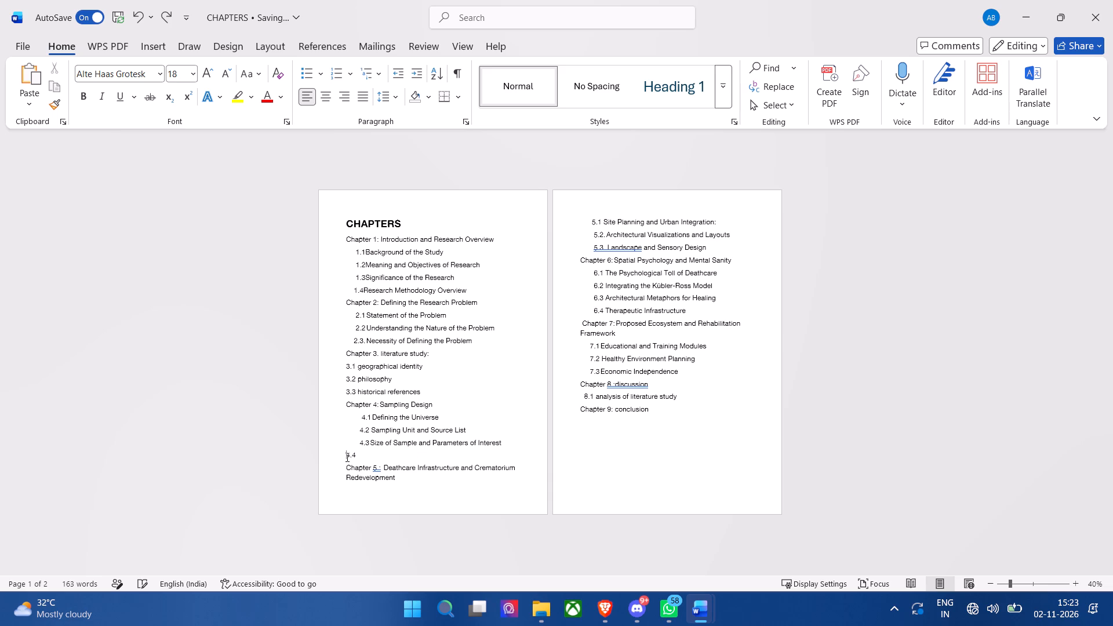
Indent the 4.4 line in line with the other Chapter 4 sub-items and add "expert opinion" after its number.
key(space)
key(space)
key(space)
key(space)
key(space)
key(space)
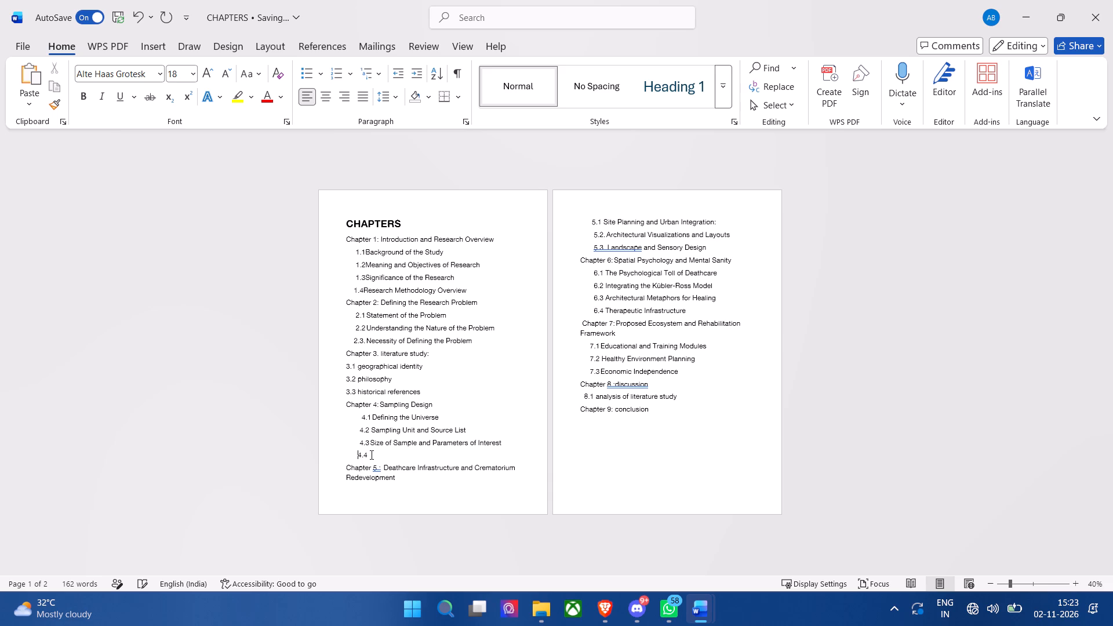
click(372, 454)
text(expert opinion)
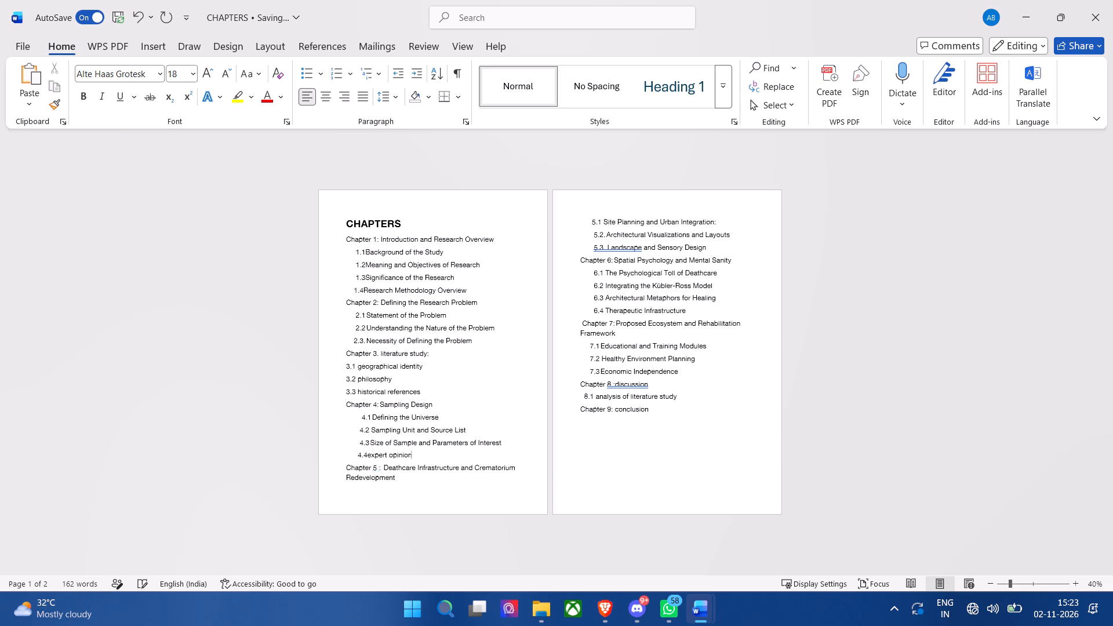